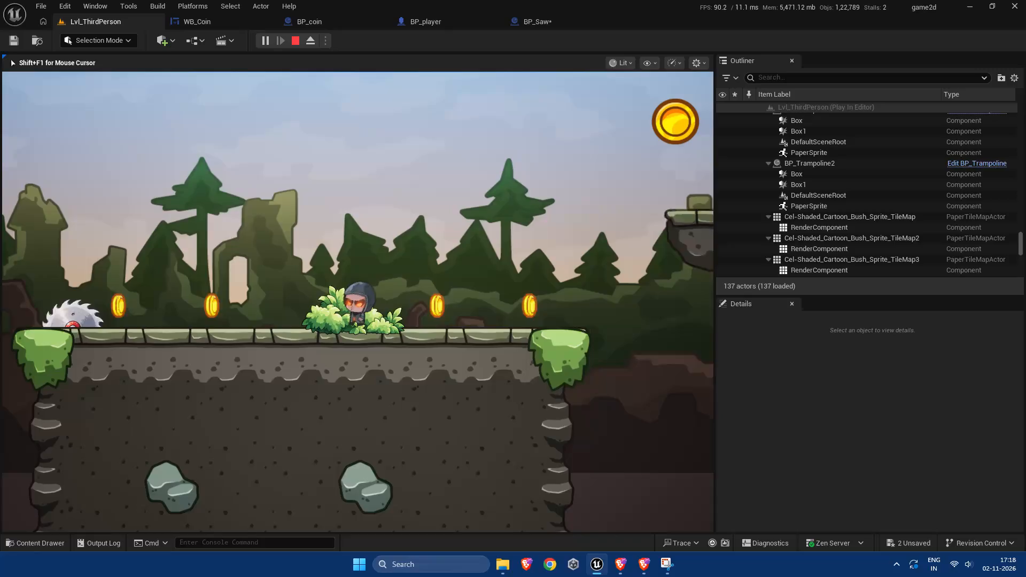
Stop the play test and return to editing the Lvl_ThirdPerson level.
key("a")
key("Escape")
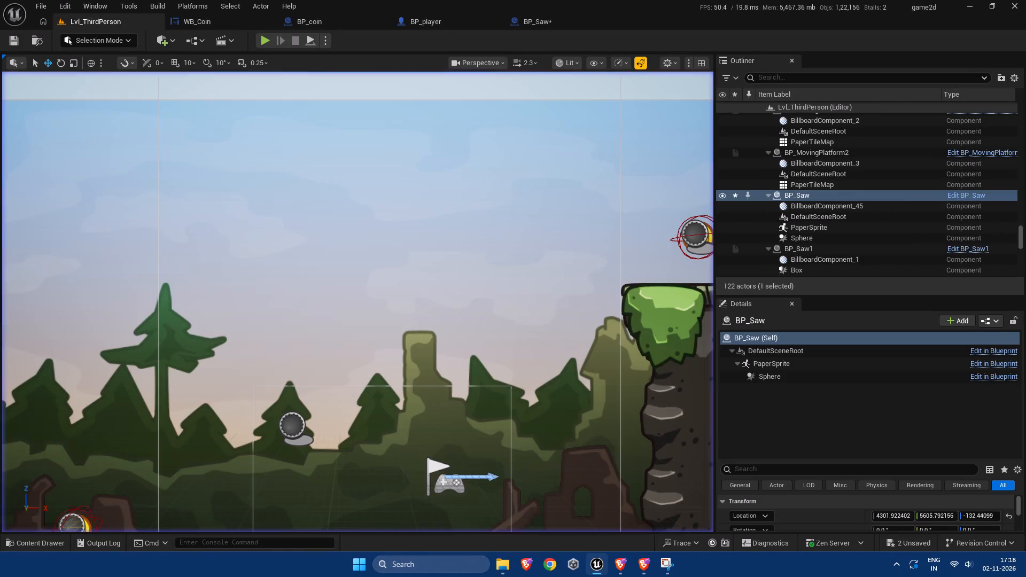
Examine the level layout around the coins, spikes and trampoline up to the raised platform with barrels and a crate.
scroll(345, 281, "down", 12)
right_click_drag(422, 252, 418, 298)
type("dwdsdwdsd")
type("wa")
type("wasdwasdwasdwasdwasdwasdwasdwasdwasdwa")
key("s")
key("s")
key("s")
key("s")
key("s")
key("s")
key("s")
key("s")
key("s")
key("s")
key("s")
key("s")
key("s")
key("s")
key("d")
type("waw")
key("w")
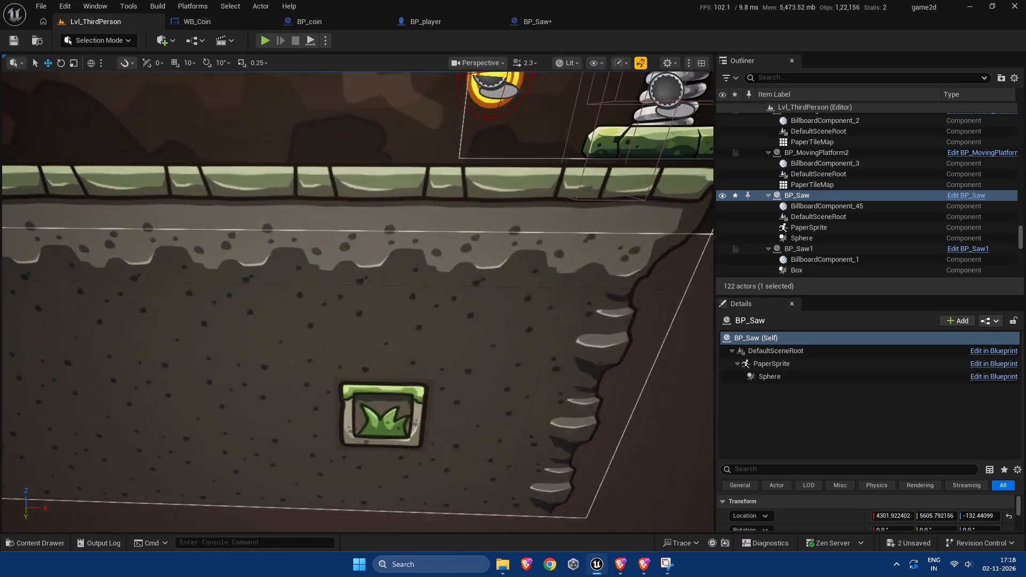
right_click_drag(418, 298, 427, 239)
type("sdw")
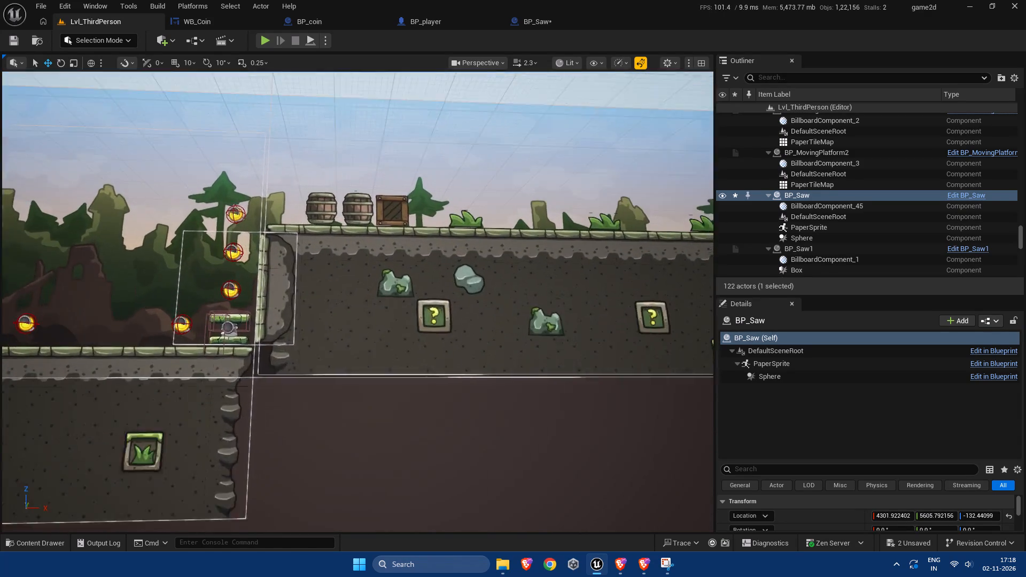
right_click_drag(427, 239, 409, 265)
key("w")
key("a")
key("s")
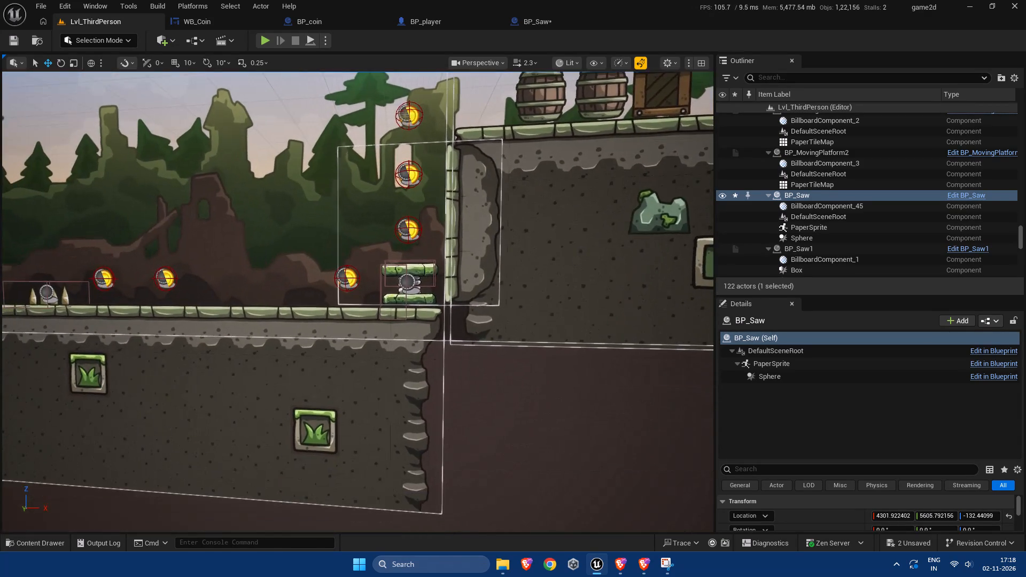
right_click_drag(409, 265, 426, 267)
key("s")
key("w")
key("s")
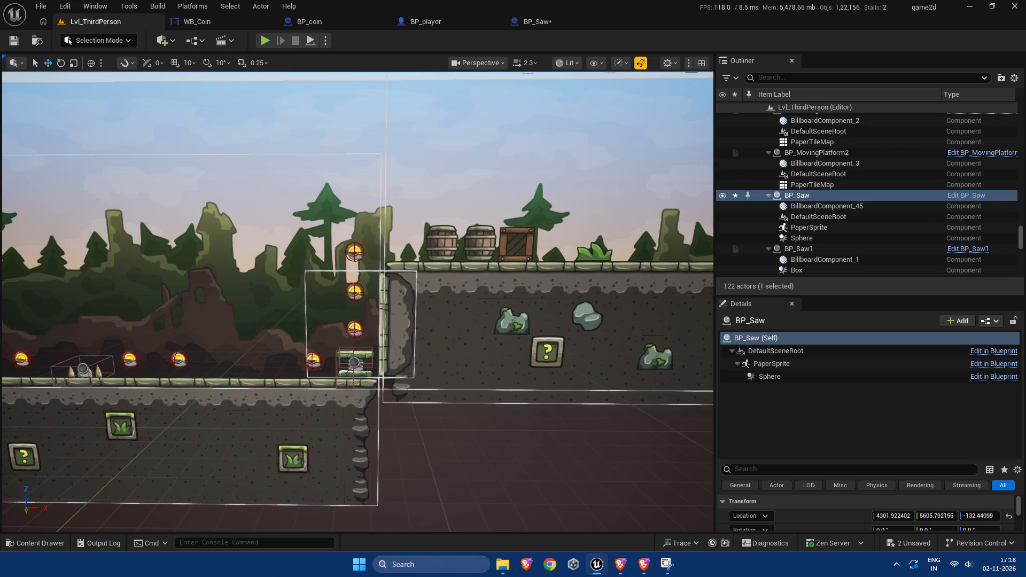
Switch to the Brave browser and open the Google Play Console in place of the Downloads page.
left_click(652, 560)
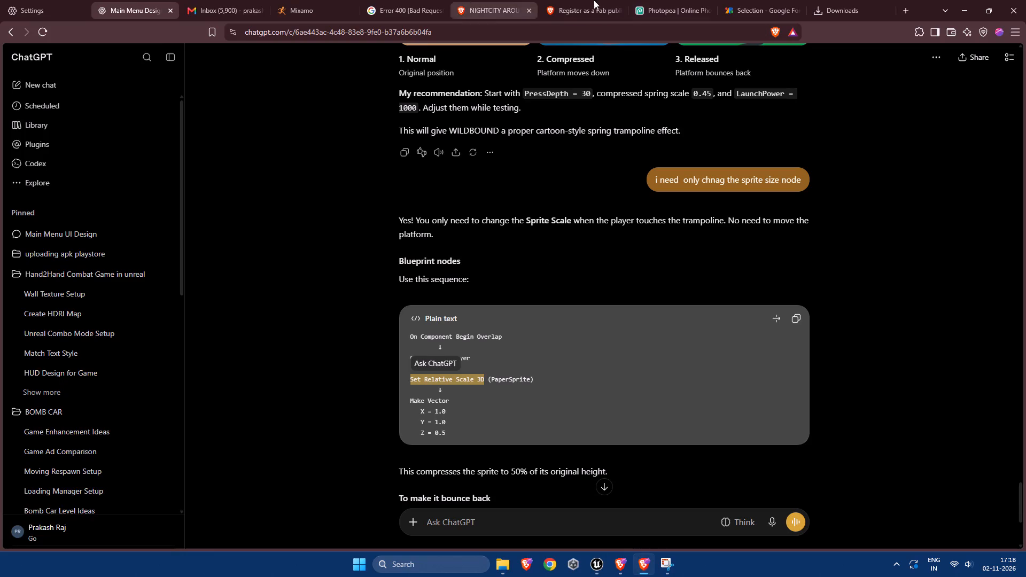
left_click(848, 0)
left_click(728, 34)
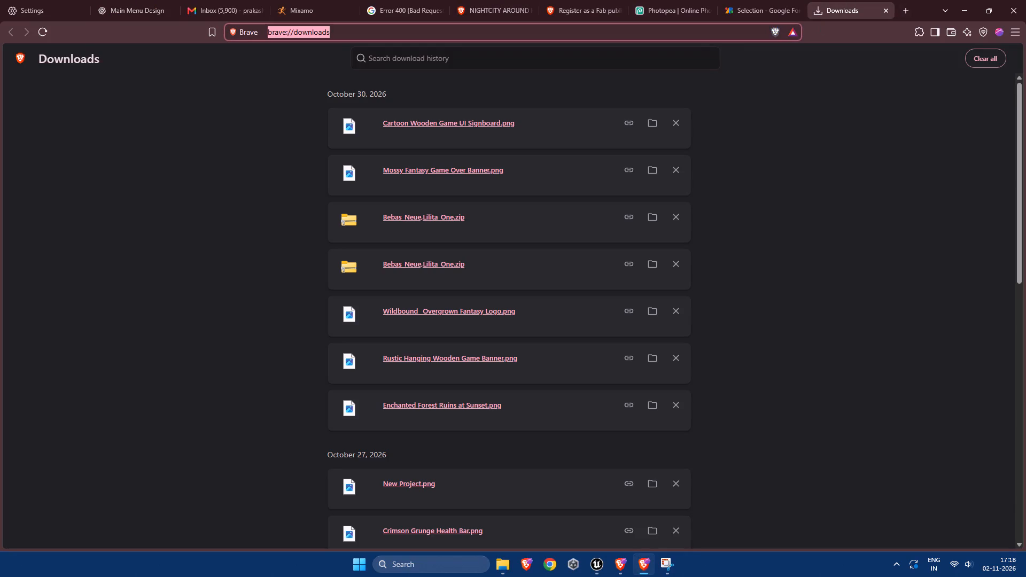
key("BackSpace")
type("googl")
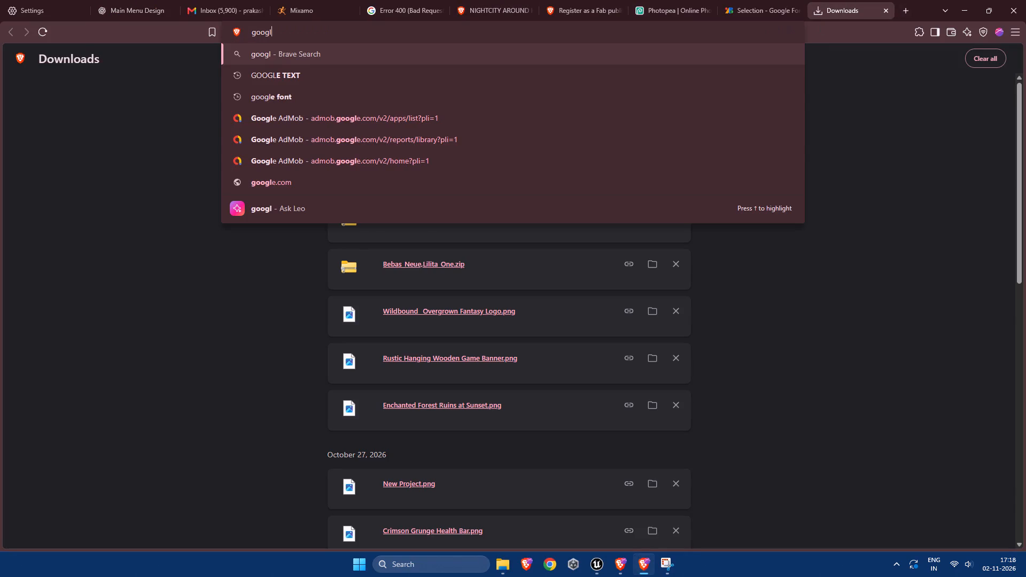
type("pla")
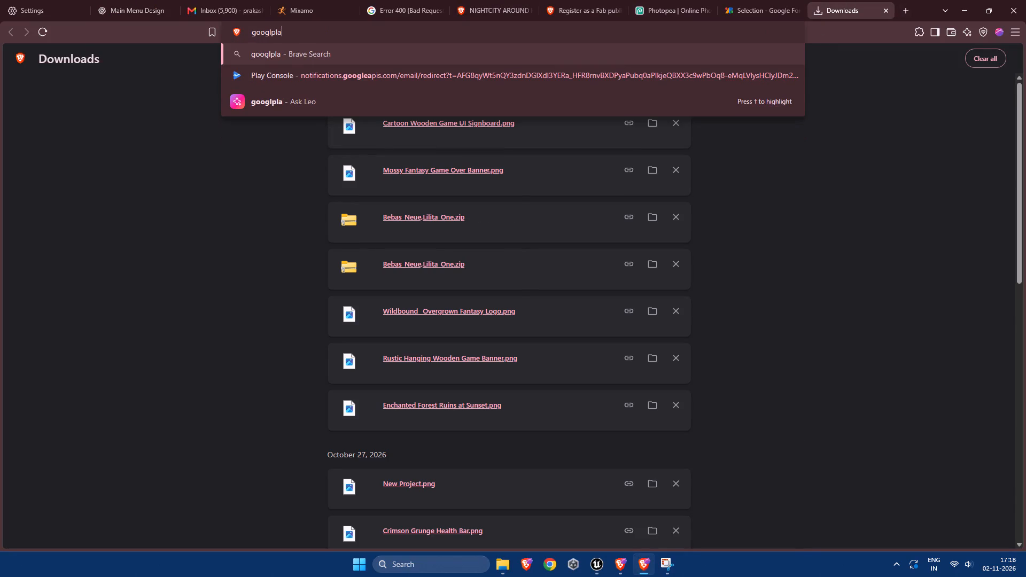
key("Down")
key("Return")
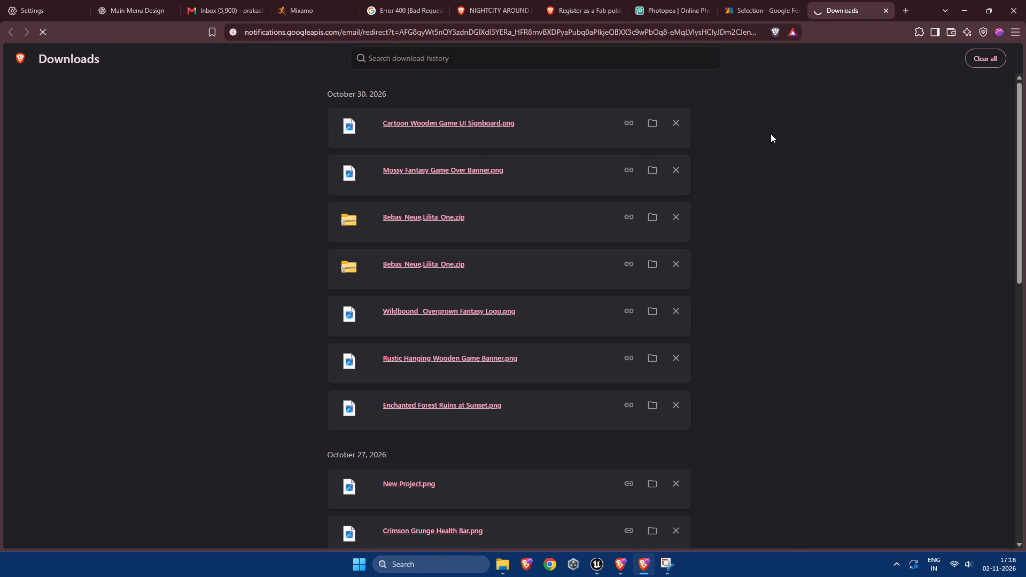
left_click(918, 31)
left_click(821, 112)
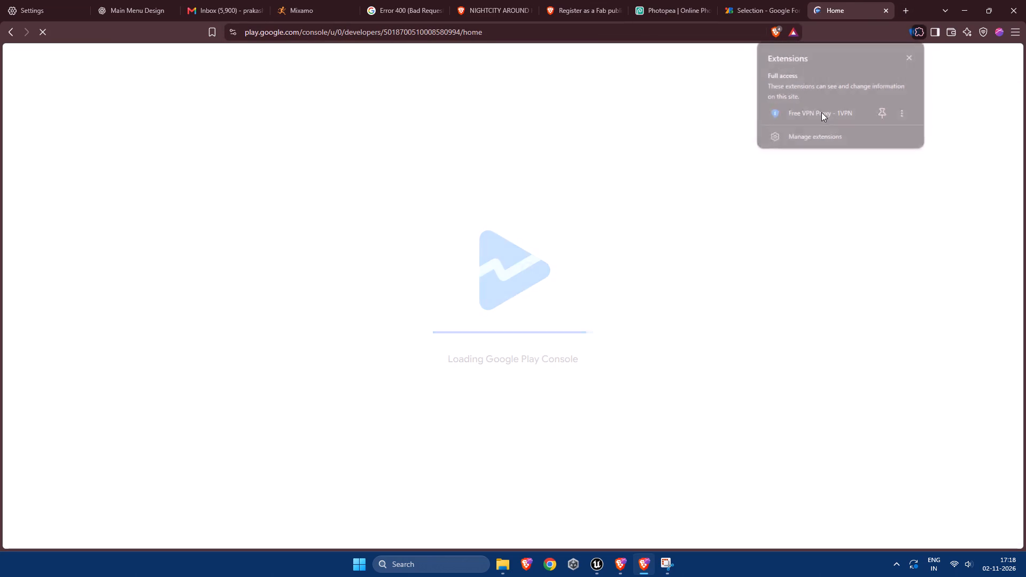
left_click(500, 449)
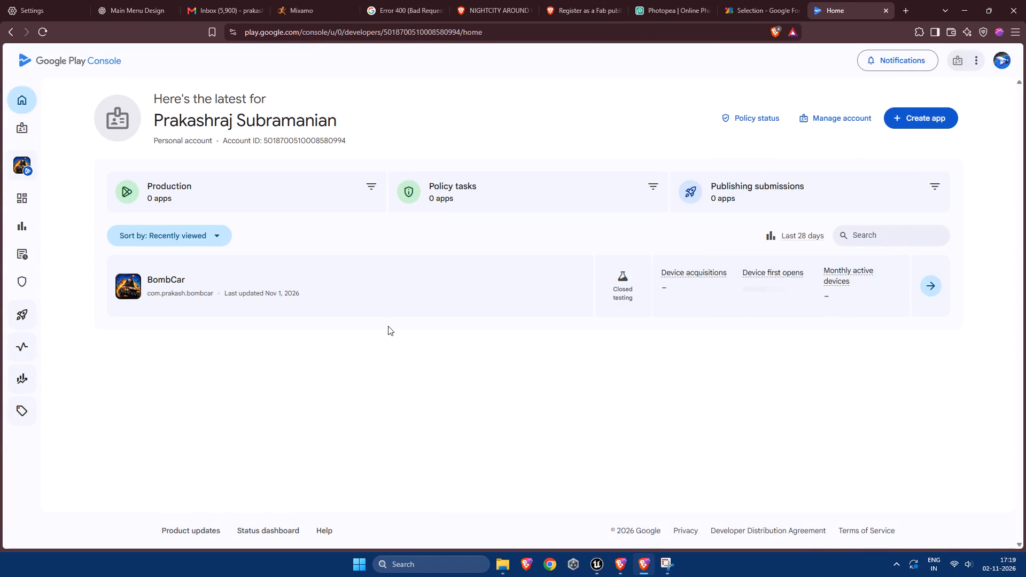
Open the BombCar app's dashboard from the developer account's app list.
left_click(624, 278)
left_click(919, 288)
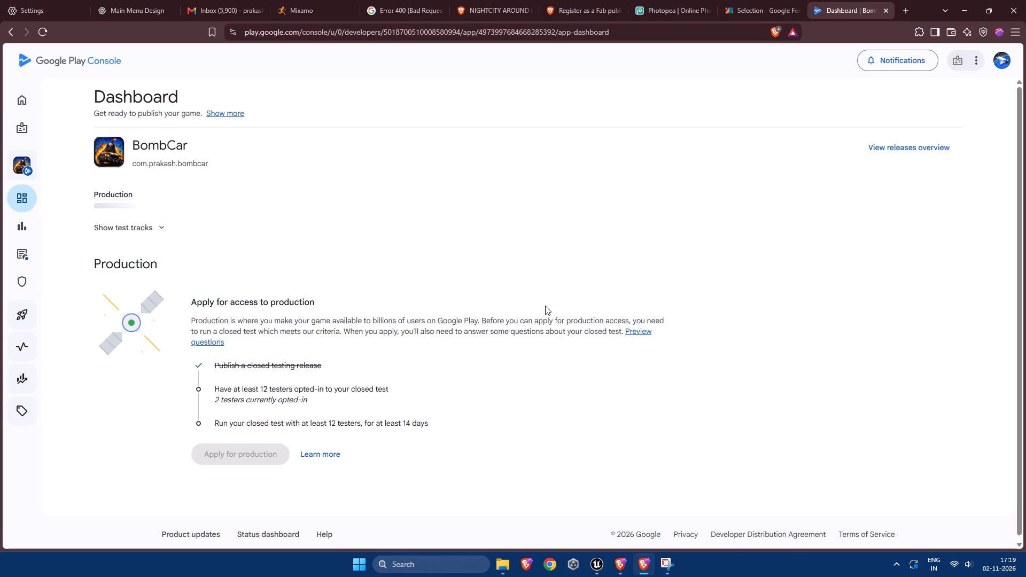
Review BombCar's test track statuses and the closed-testing requirements for applying for production access.
scroll(415, 389, "down", 3)
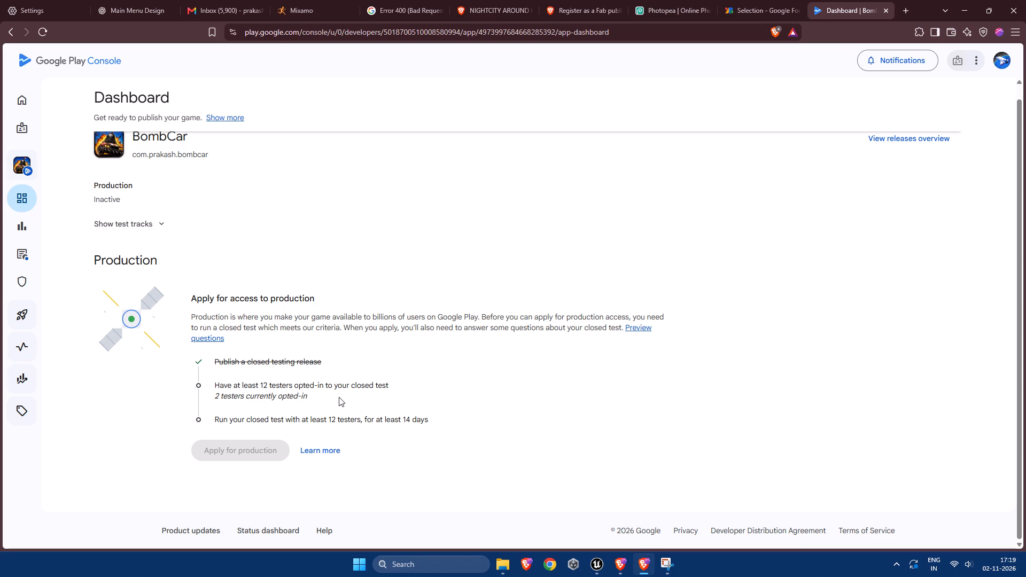
left_click(160, 228)
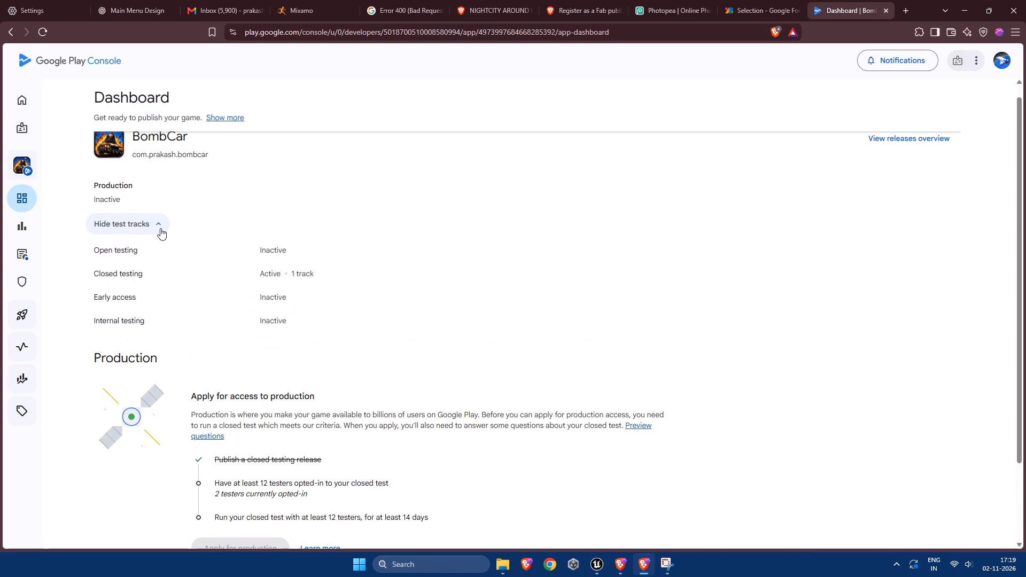
left_click(160, 228)
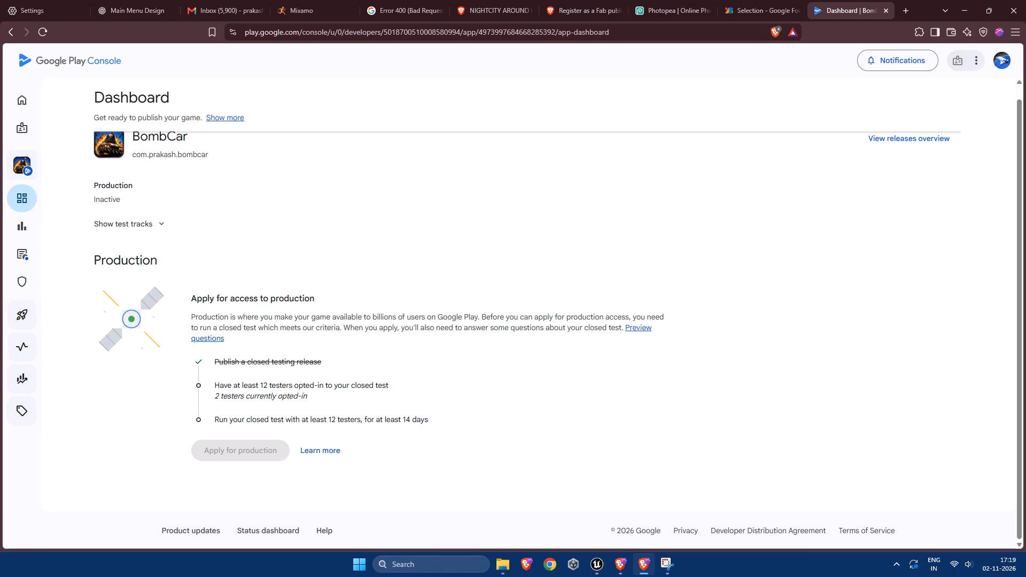
left_click_drag(213, 395, 293, 403)
left_click(317, 401)
scroll(113, 276, "up", 5)
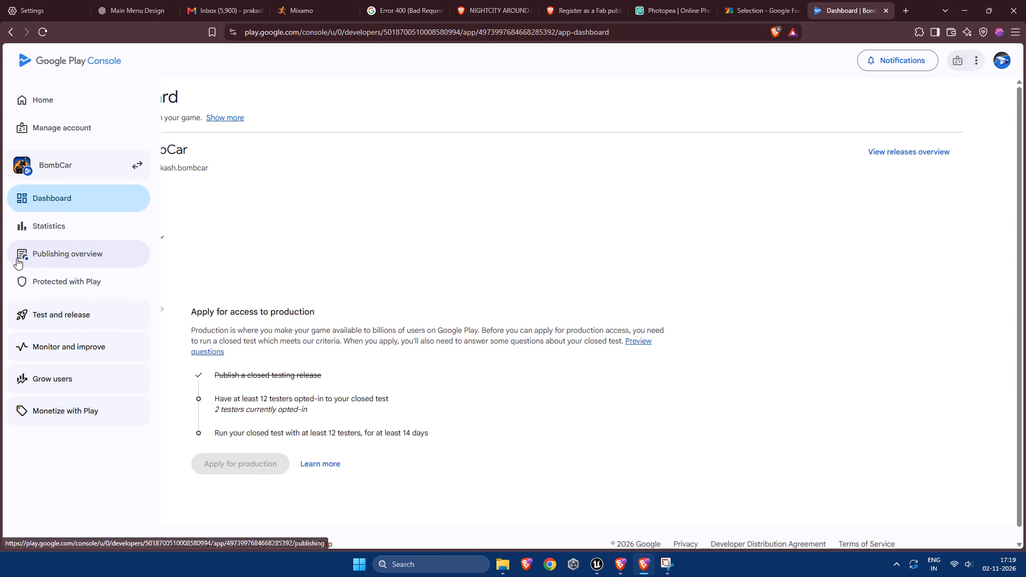
left_click(288, 210)
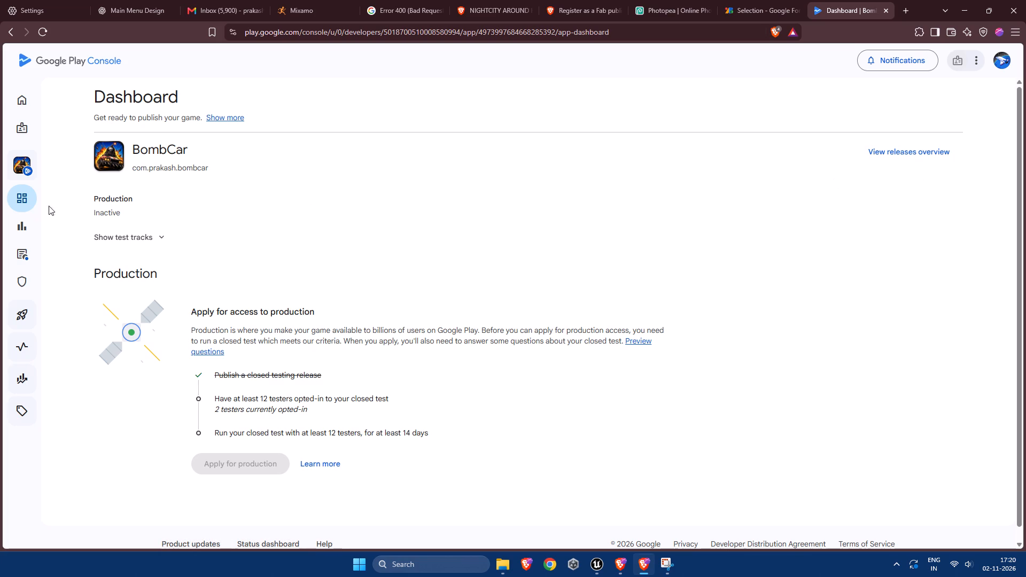
Open BombCar's Statistics page to check the app's performance report.
left_click(27, 228)
left_click(39, 259)
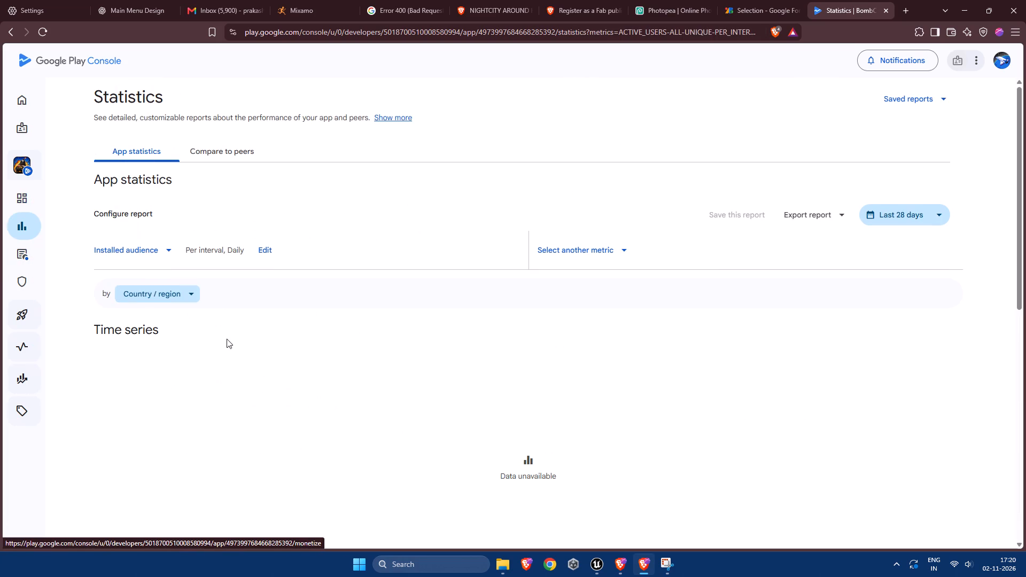
Open BombCar's Test and release overview.
left_click(21, 315)
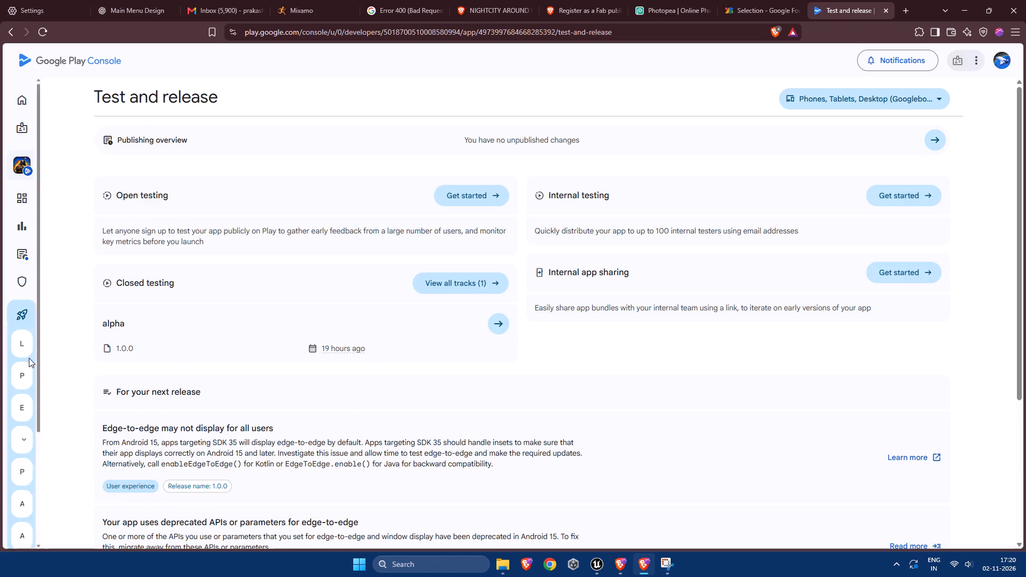
Open the management page of the Closed testing - Alpha track.
left_click(50, 436)
scroll(62, 407, "down", 3)
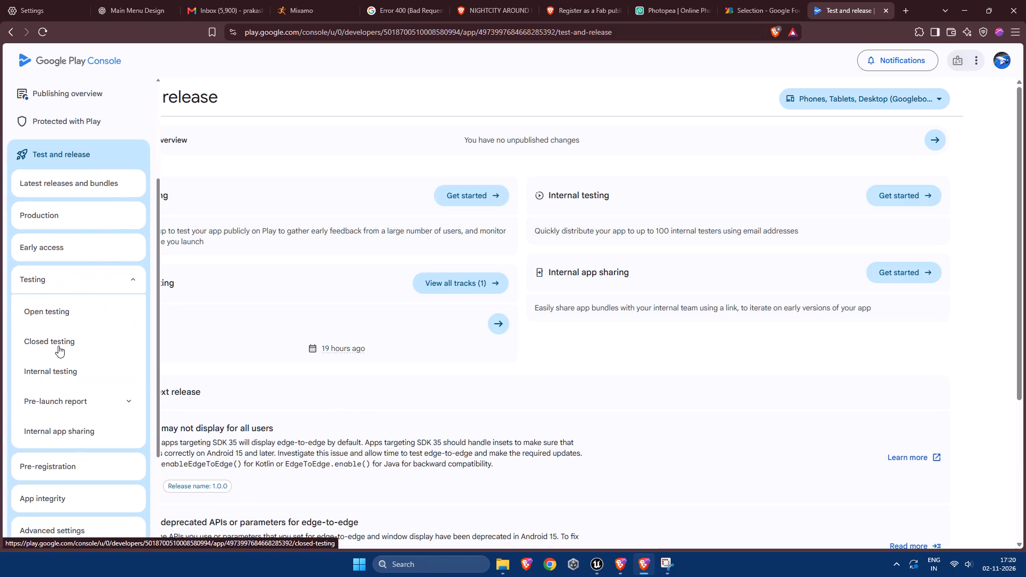
left_click(58, 346)
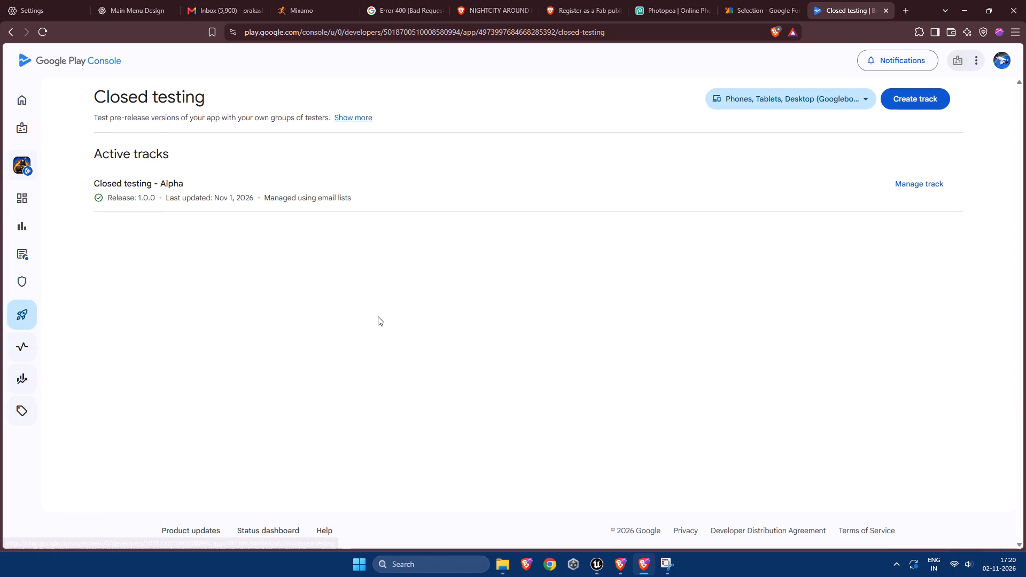
left_click(911, 182)
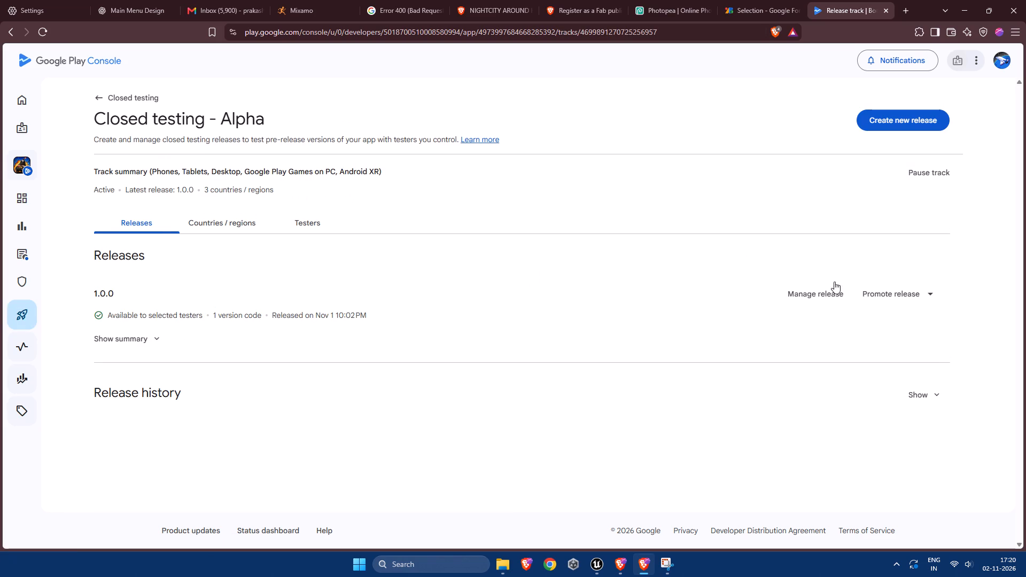
left_click(306, 220)
scroll(459, 373, "down", 2)
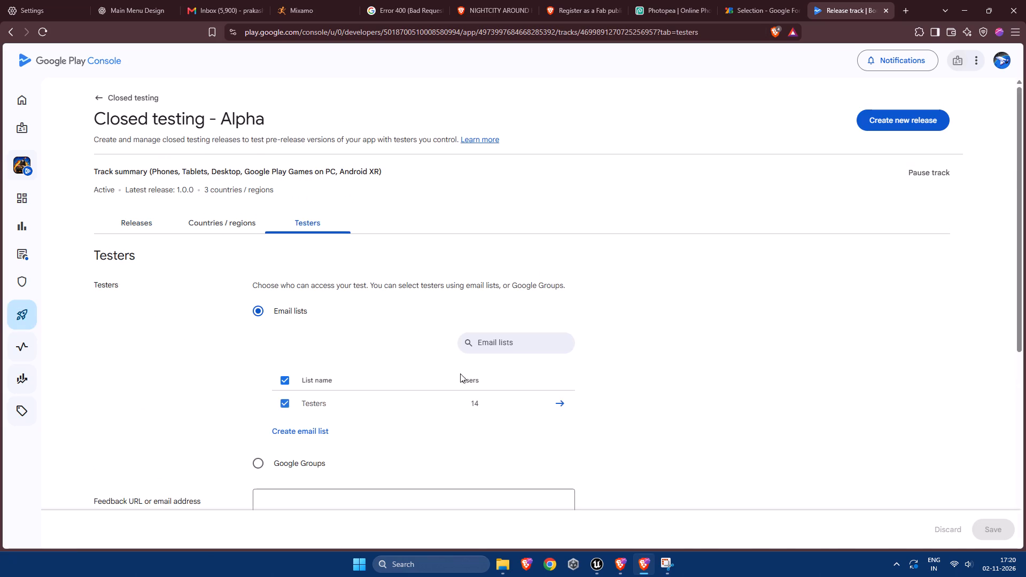
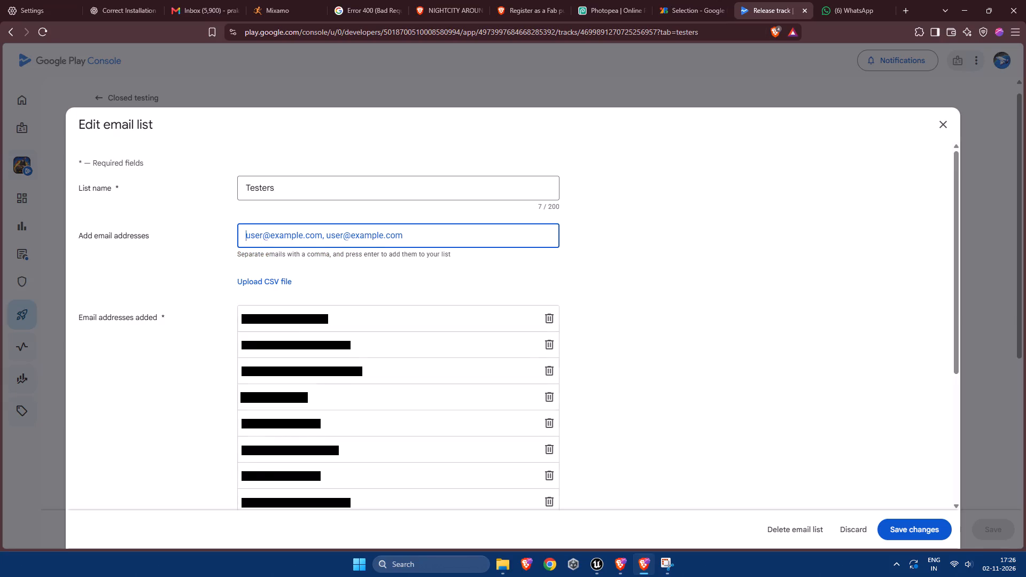
scroll(422, 274, "down", 5)
scroll(478, 331, "down", 5)
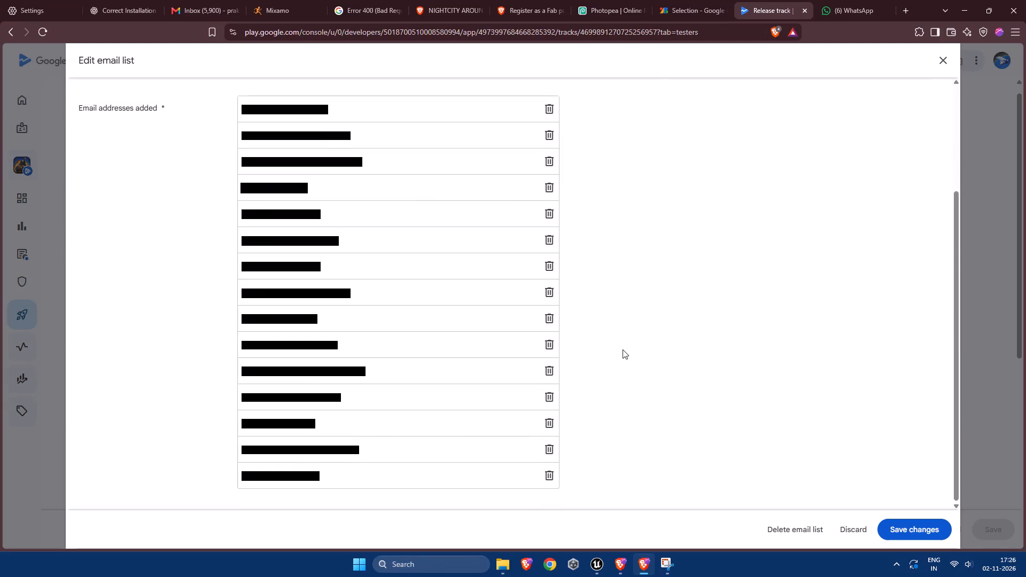
scroll(623, 349, "down", 4)
scroll(623, 349, "up", 1)
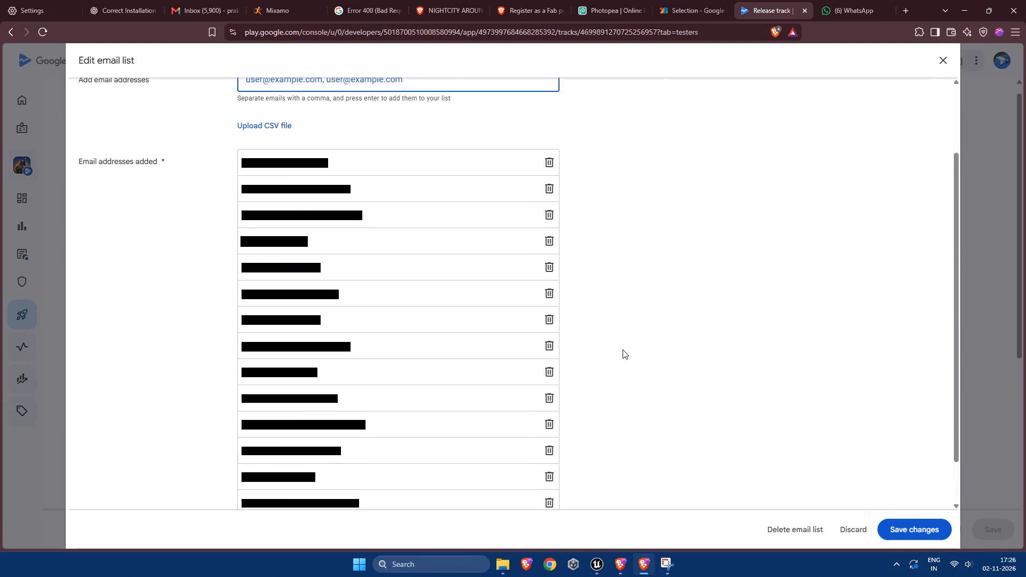
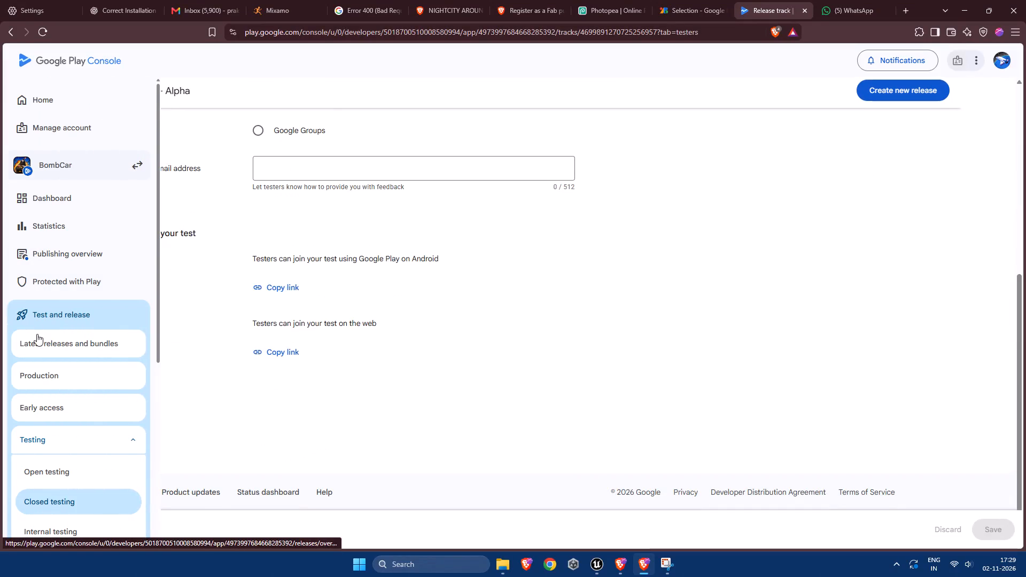
Send the two pending Early access changes, countries/regions and users, for review from BombCar's Publishing overview.
left_click(76, 256)
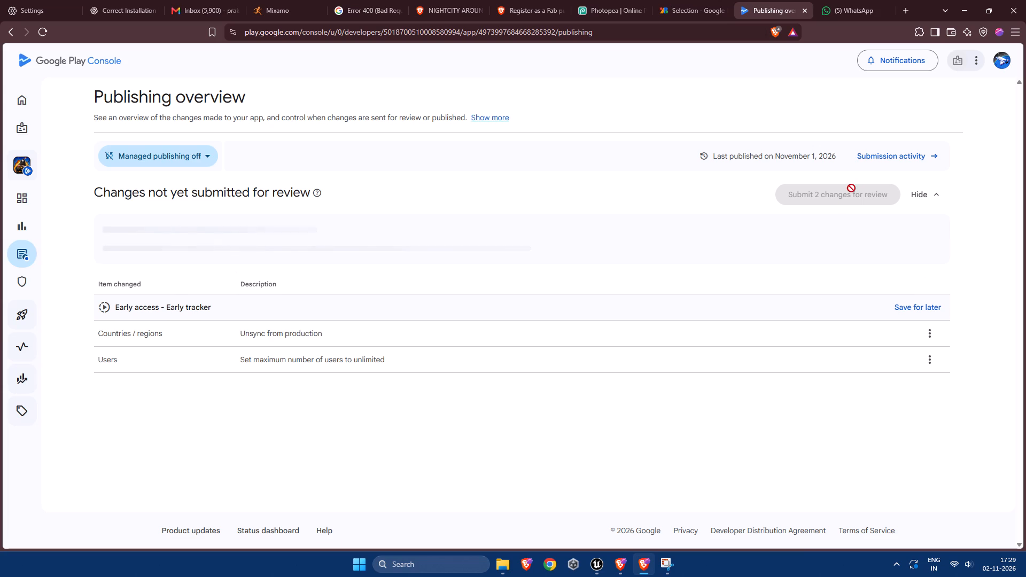
left_click(846, 187)
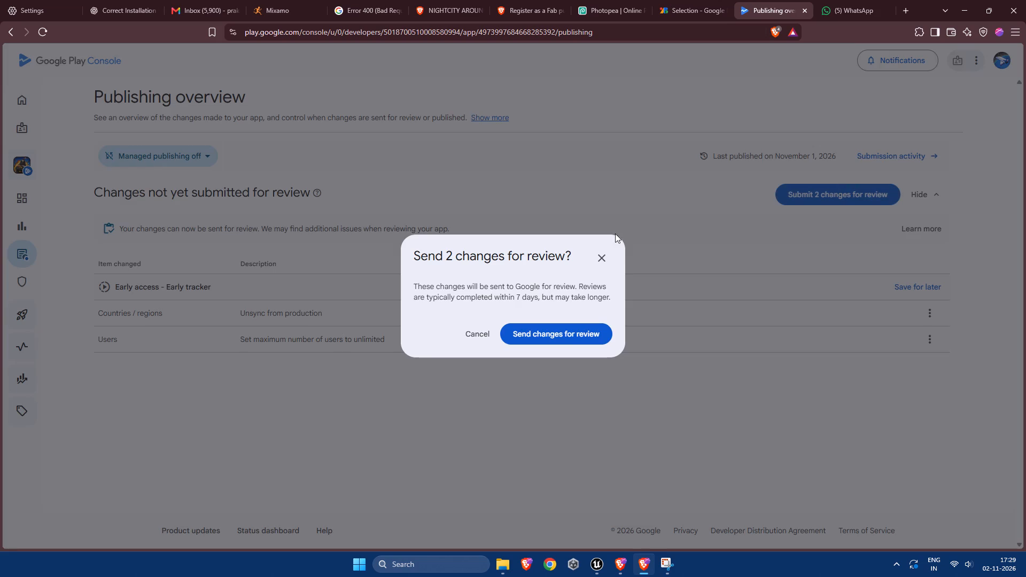
left_click(568, 333)
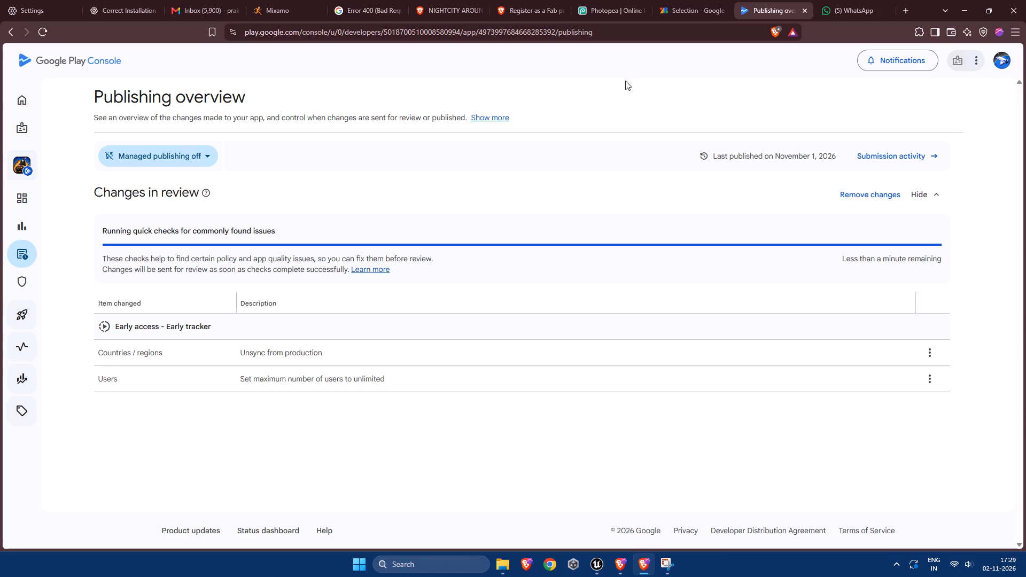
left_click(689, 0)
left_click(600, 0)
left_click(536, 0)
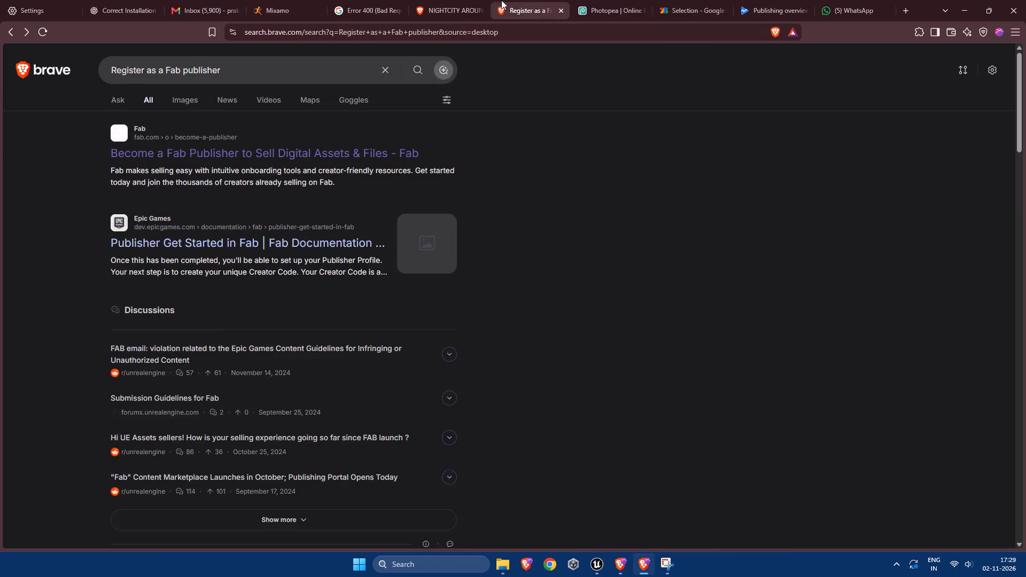
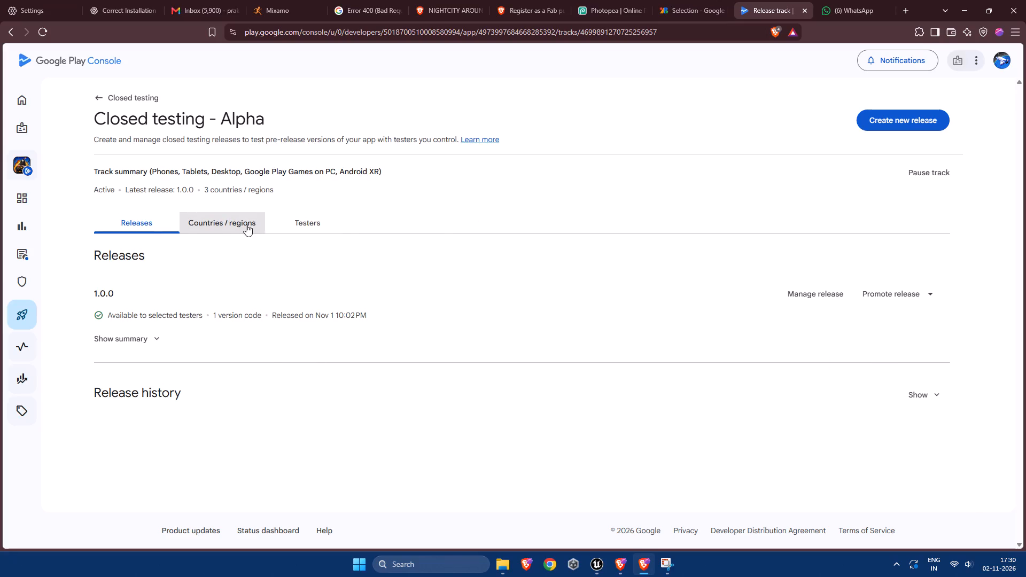
Open the email list named Testers from the tester settings of the Closed testing - Alpha track.
left_click(290, 224)
scroll(312, 422, "down", 4)
left_click(555, 189)
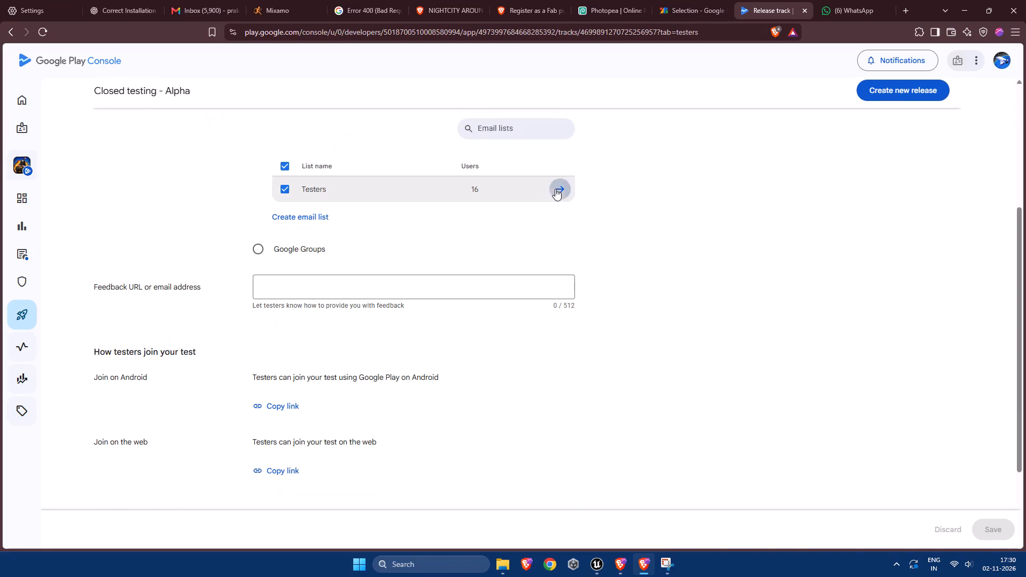
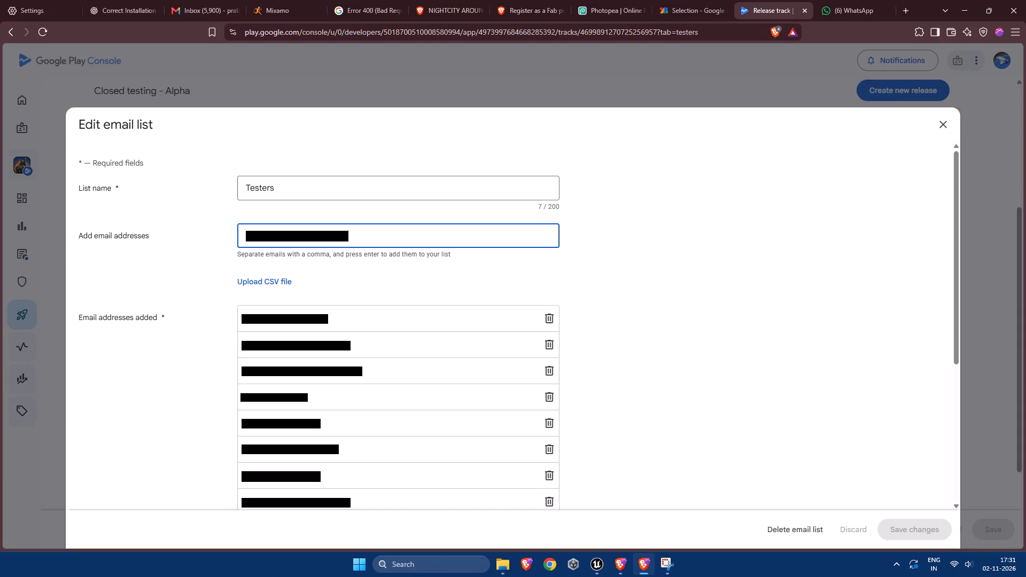
Finish entering the new tester's email address, add it to the Testers email list, and save the list changes.
type("m")
key("a")
key("i")
key("l")
type(".co")
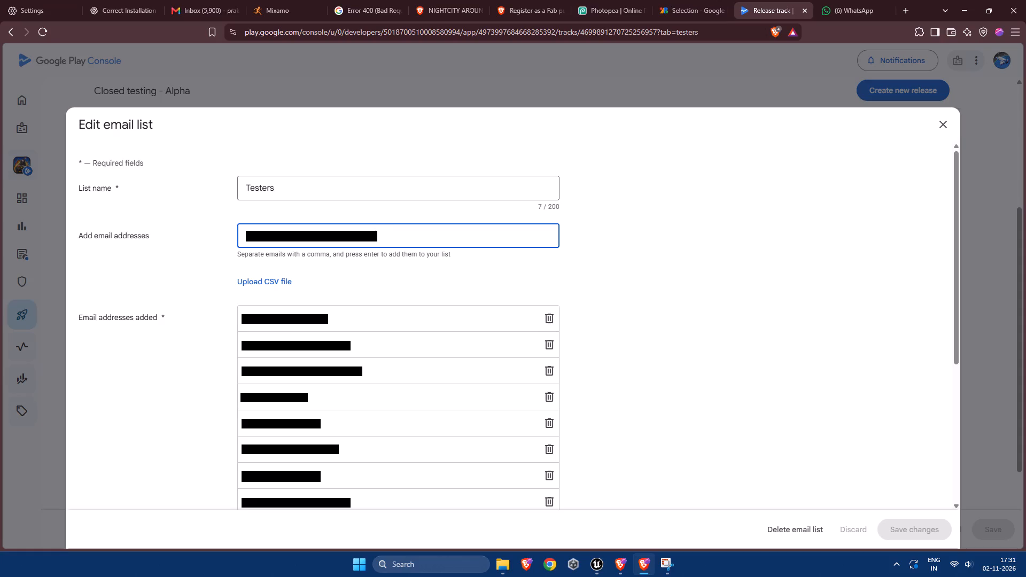
key("m")
key("Return")
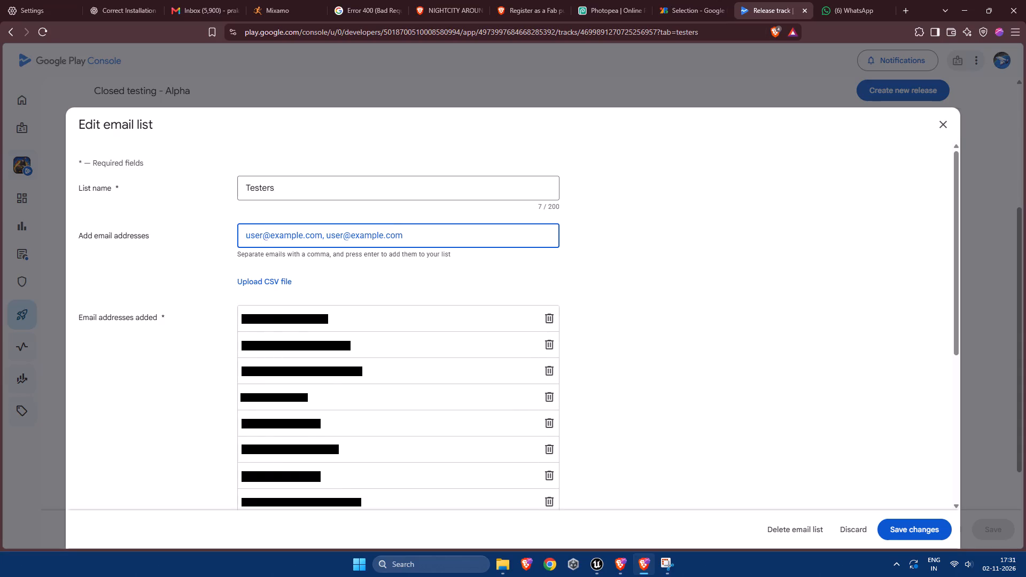
left_click(907, 527)
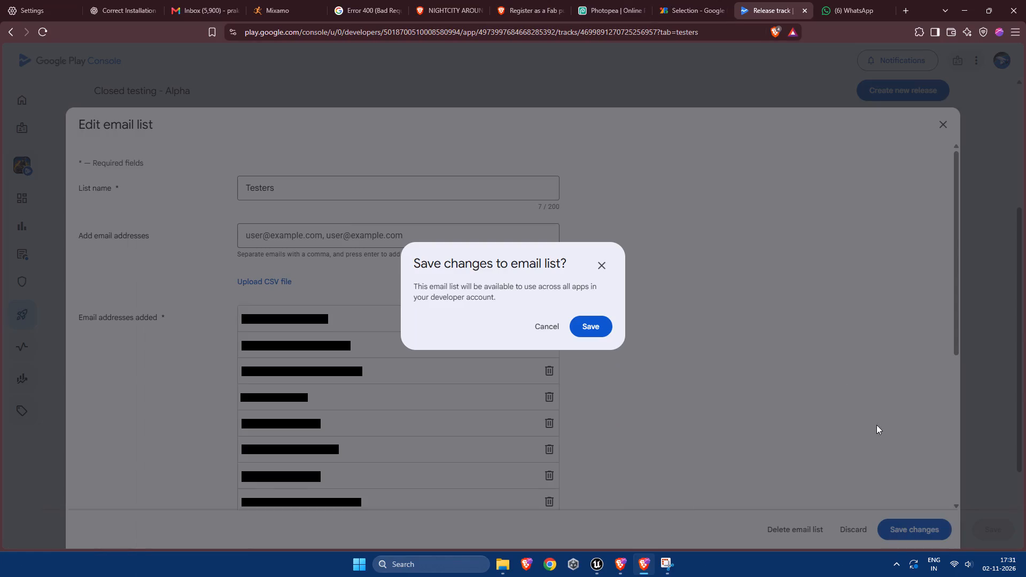
left_click(593, 329)
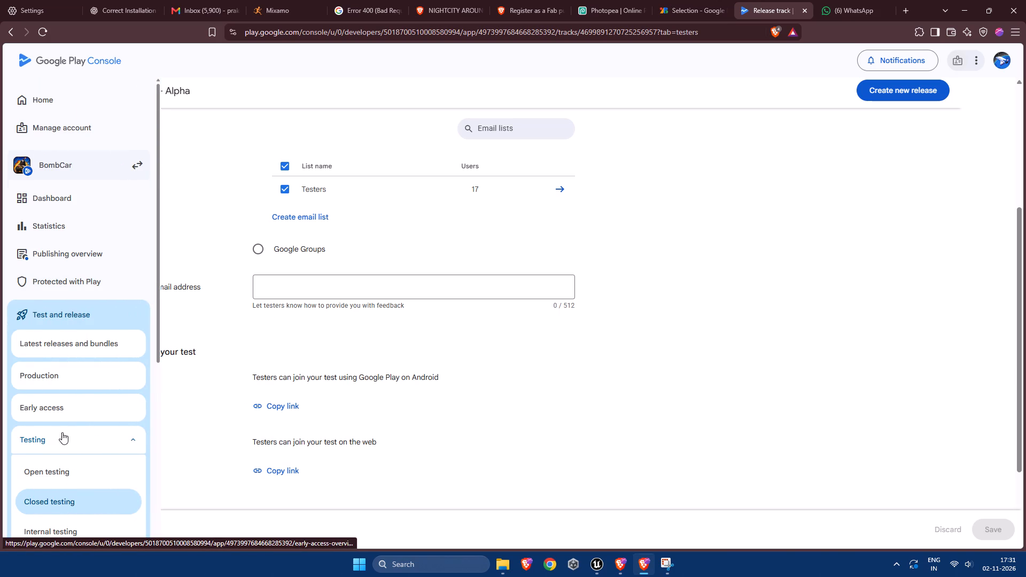
Check the publishing overview, and review the Testers settings of the Closed testing - Alpha track.
scroll(62, 433, "down", 3)
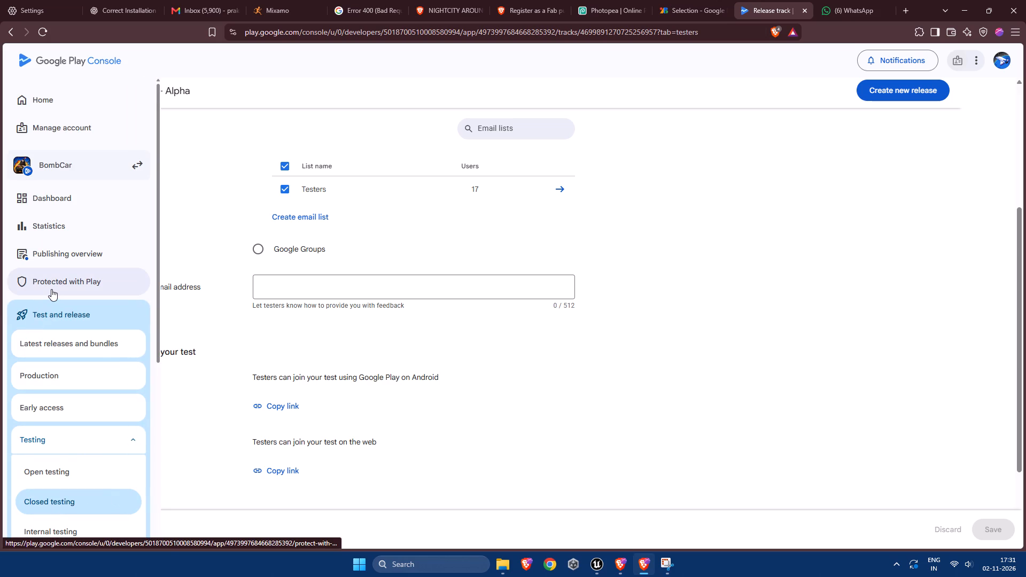
left_click(58, 256)
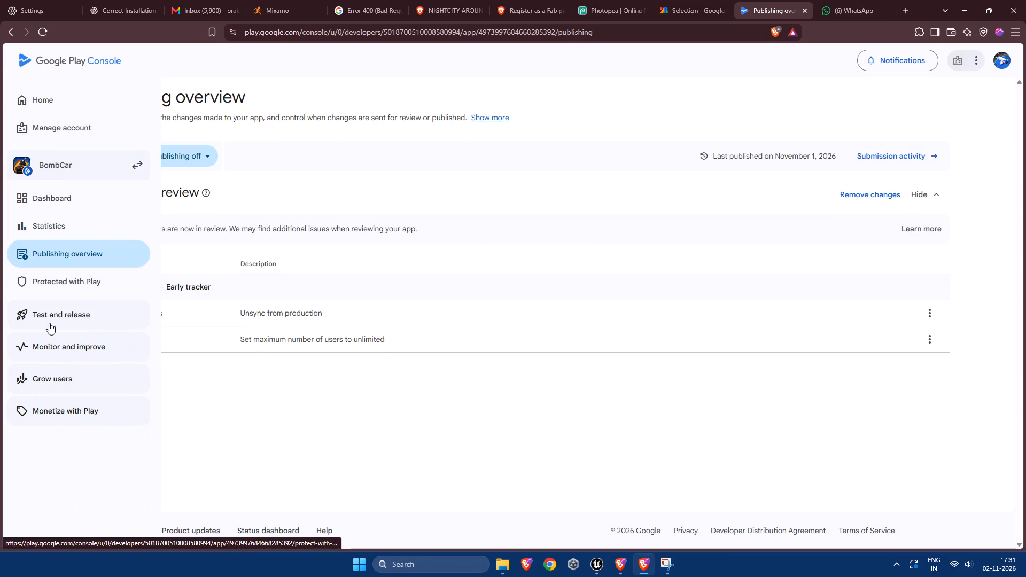
left_click(48, 308)
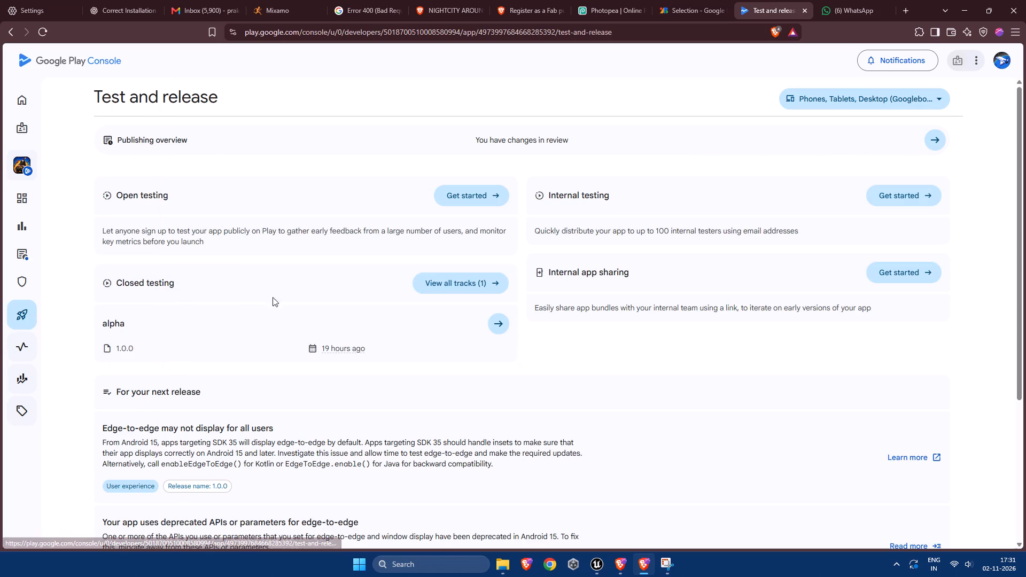
left_click(438, 285)
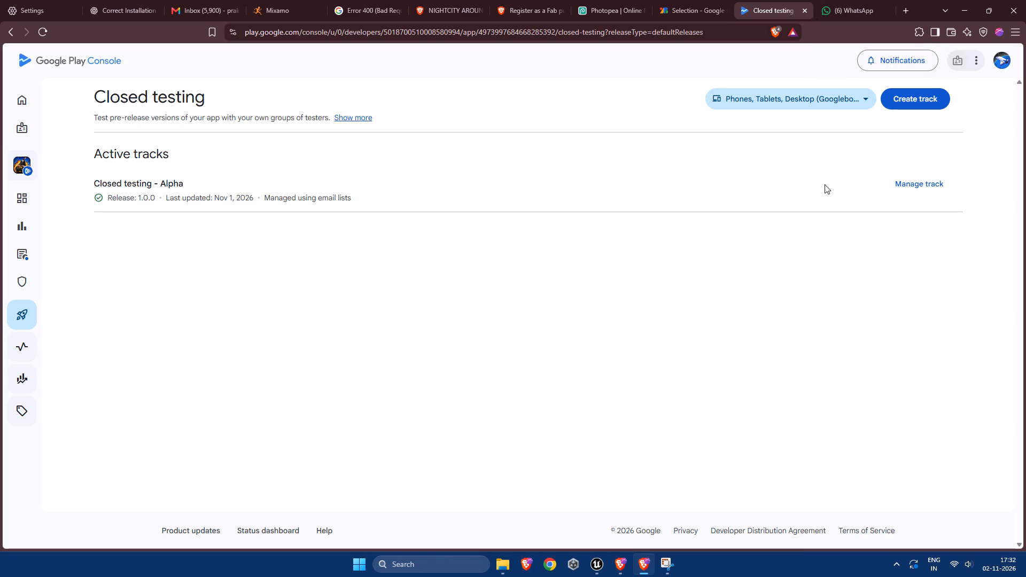
left_click(902, 184)
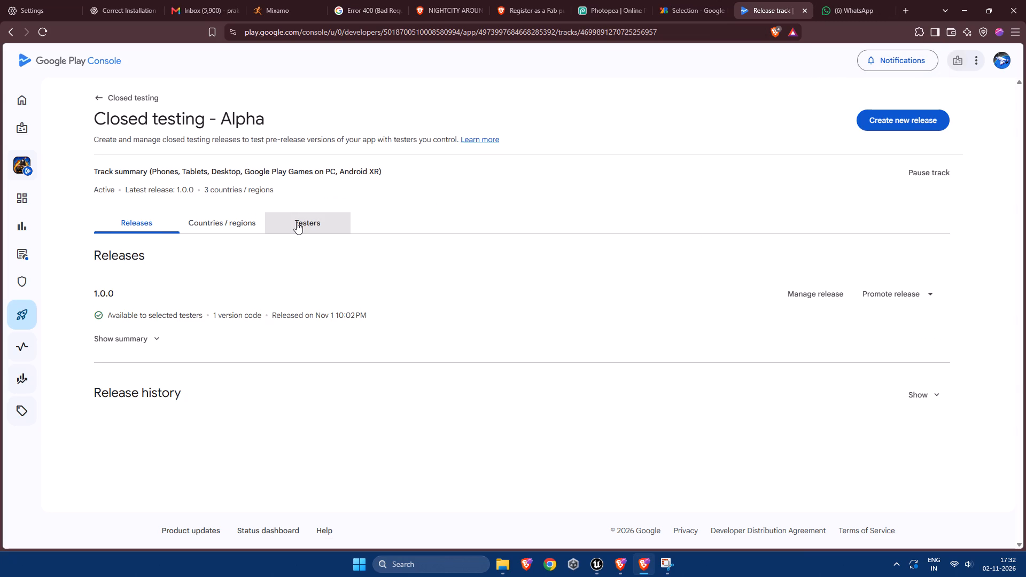
left_click(297, 222)
scroll(609, 403, "down", 4)
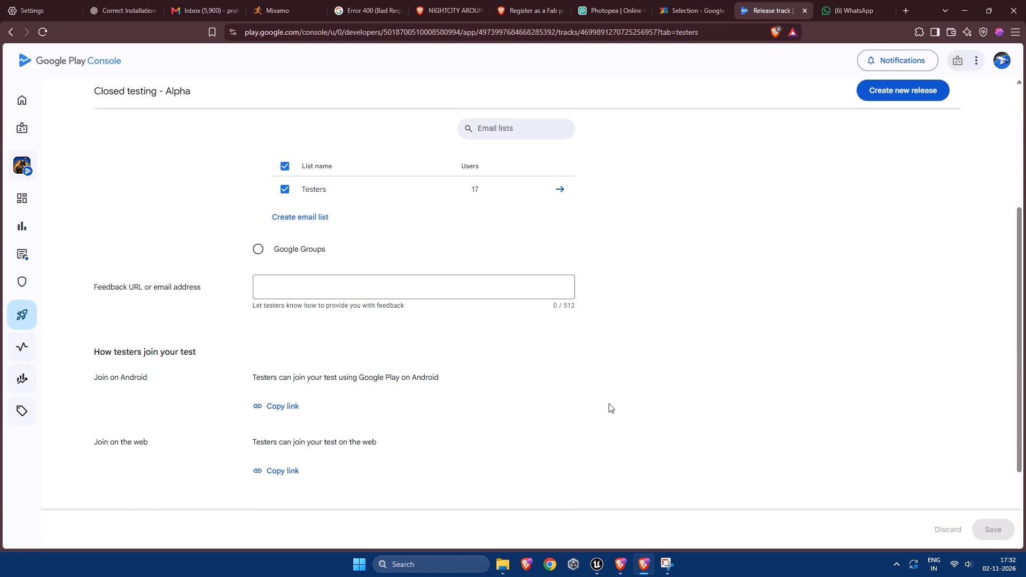
scroll(608, 404, "up", 3)
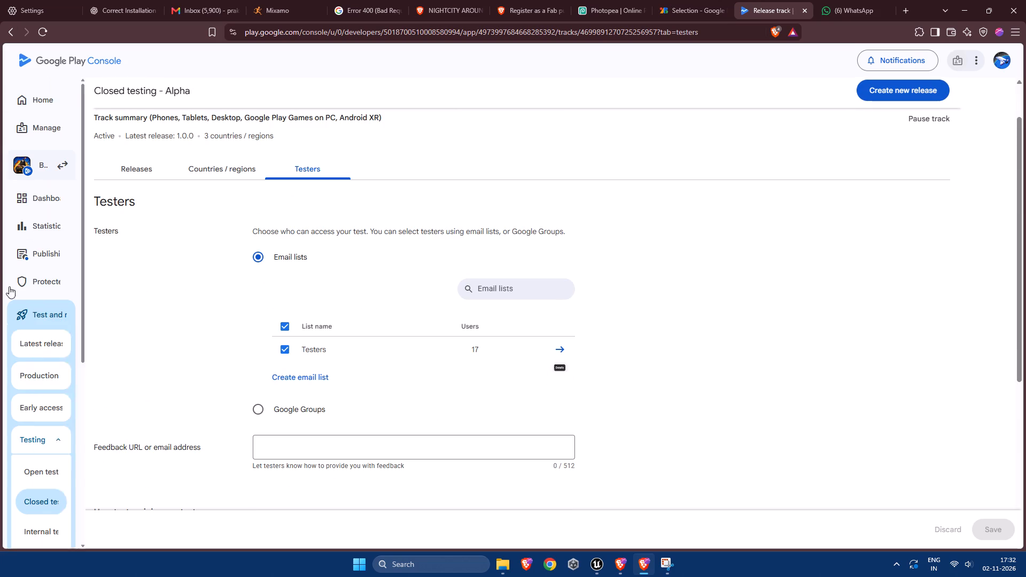
Review the changes in review in the publishing overview and the details of submission 2 in the submission activity.
left_click(35, 259)
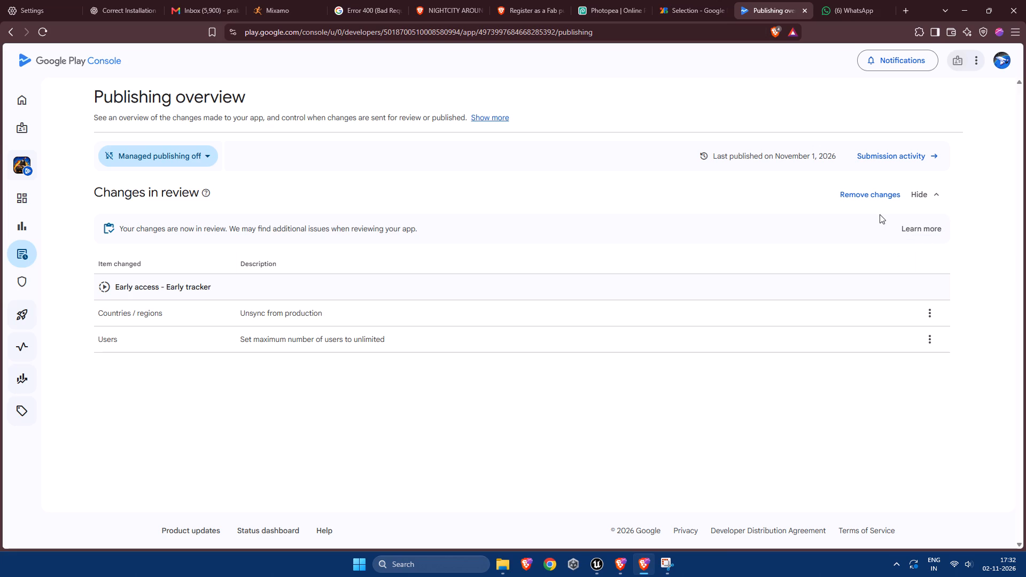
left_click(910, 150)
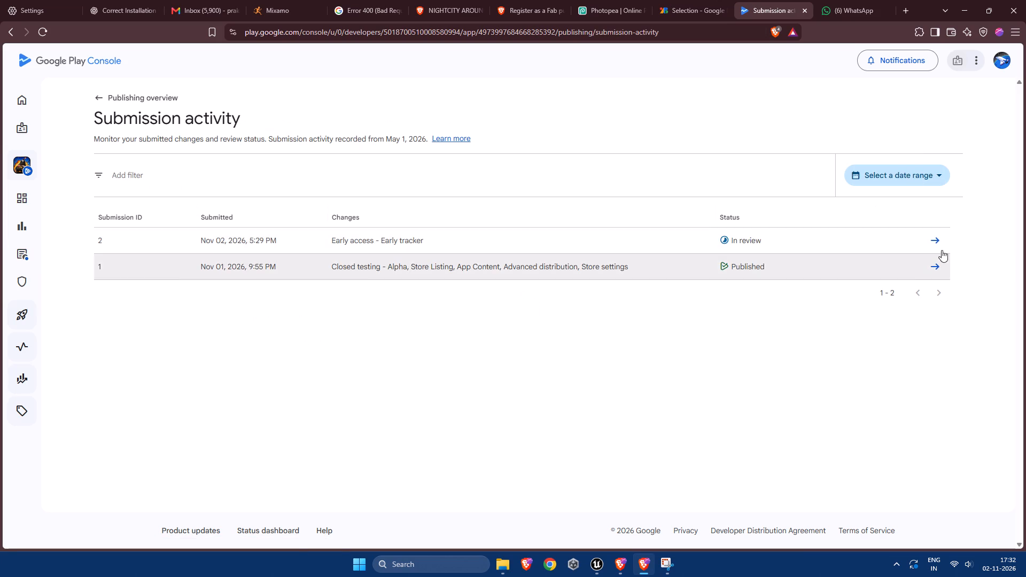
left_click(929, 236)
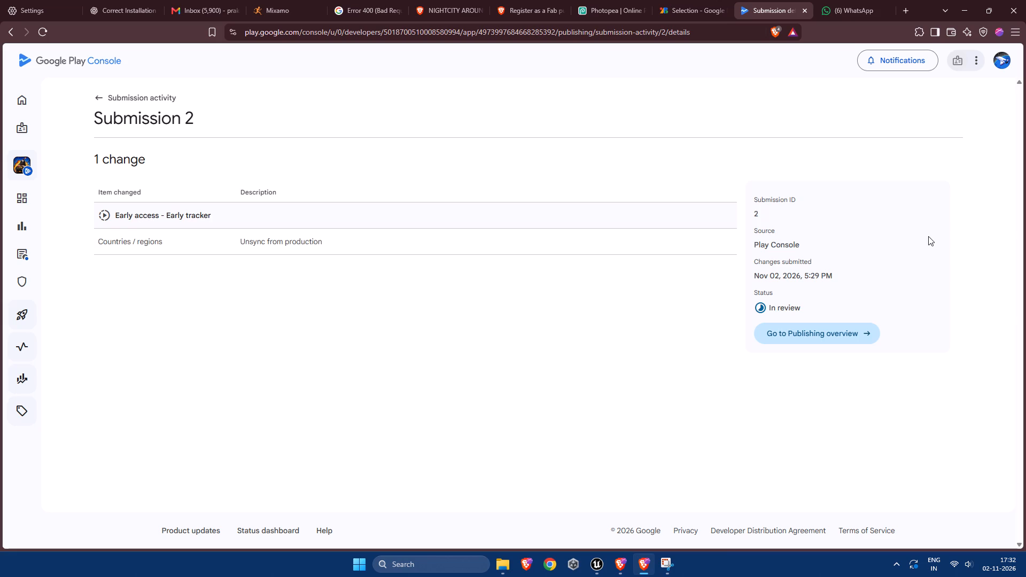
left_click(857, 332)
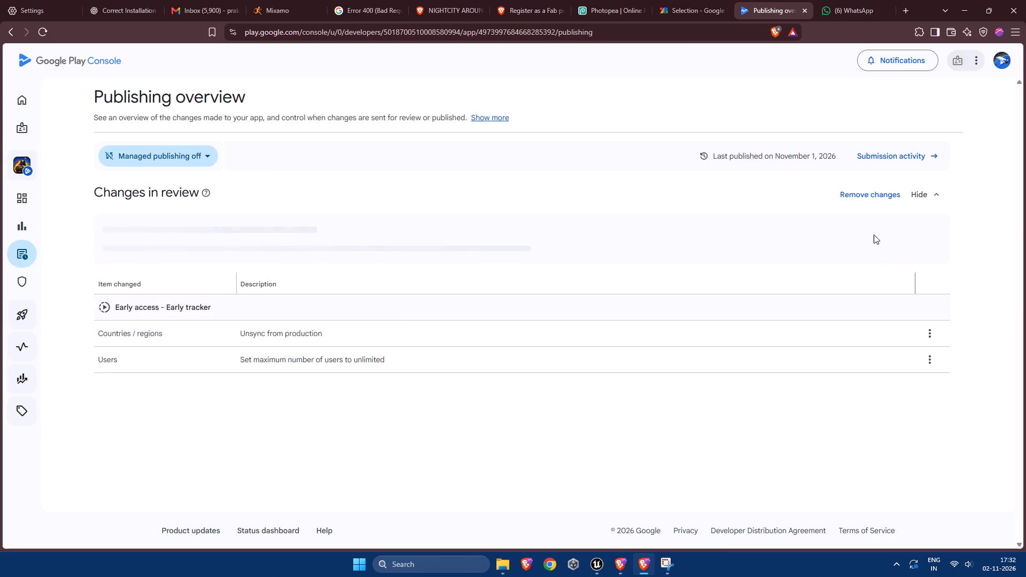
Look through the Protected with Play and Test and release pages, including the available testing options.
left_click(34, 279)
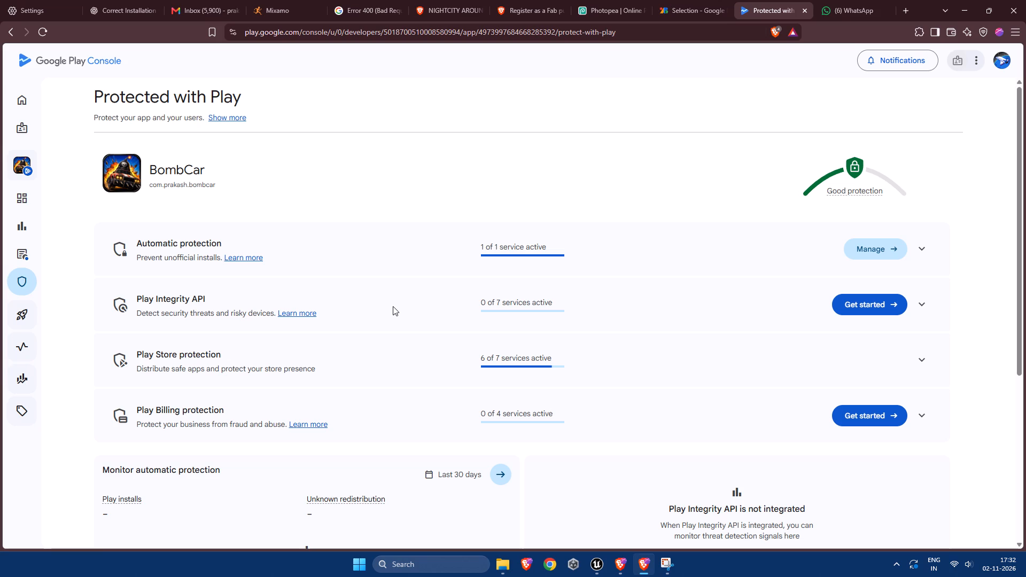
left_click(27, 306)
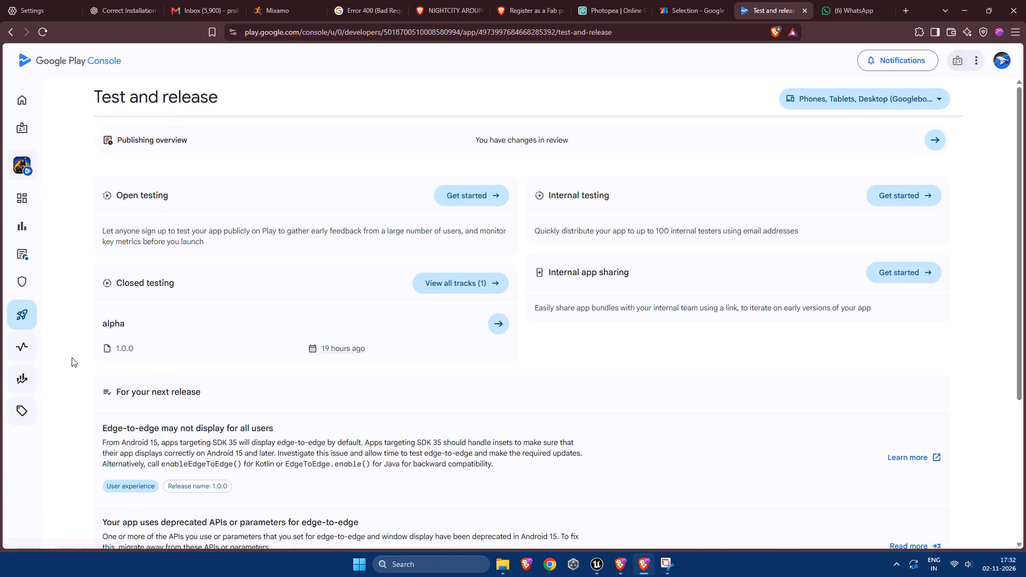
left_click(53, 447)
scroll(65, 421, "down", 3)
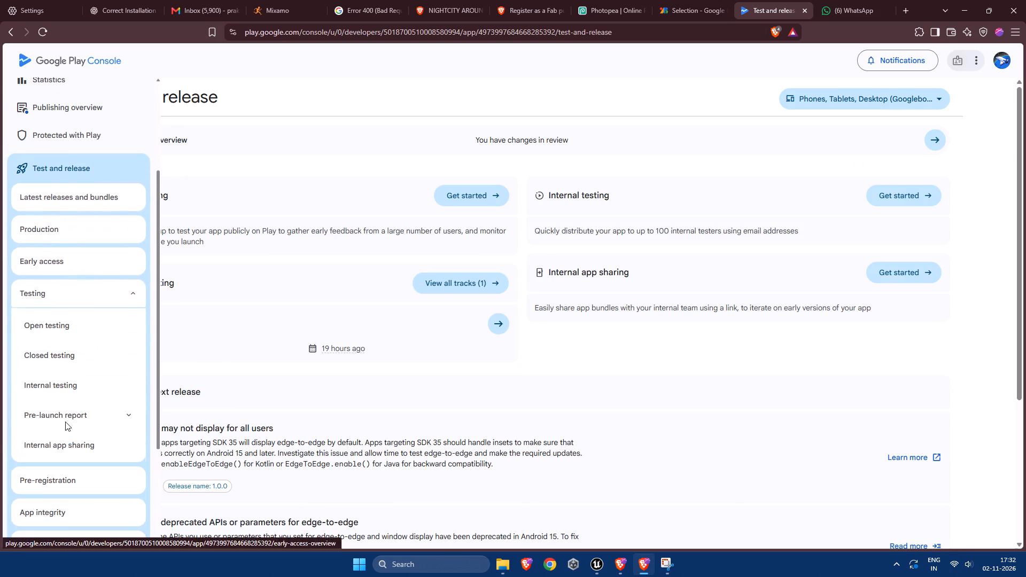
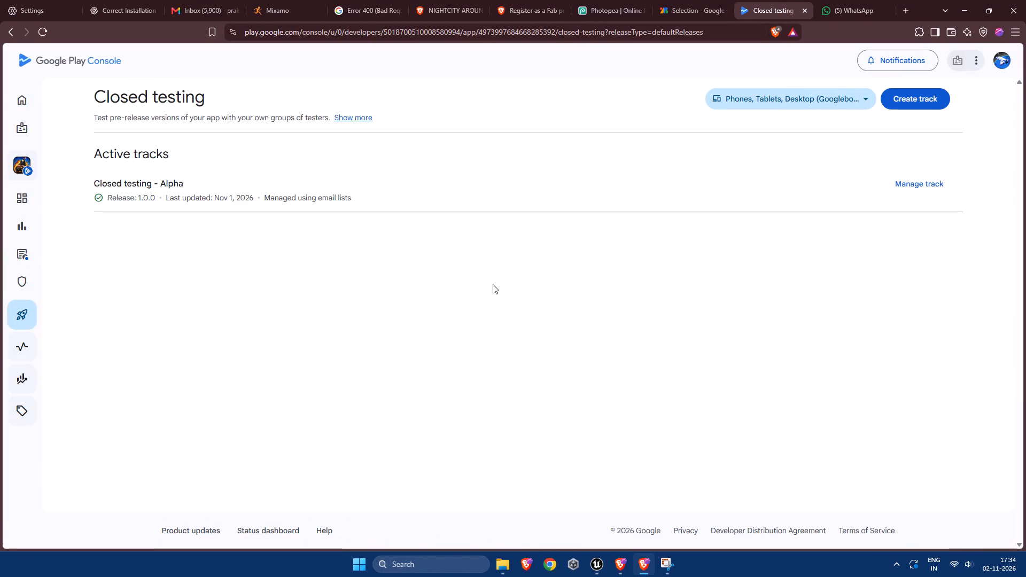
Open the Testers email list of the Closed testing - Alpha track and look through its added email addresses.
left_click(926, 183)
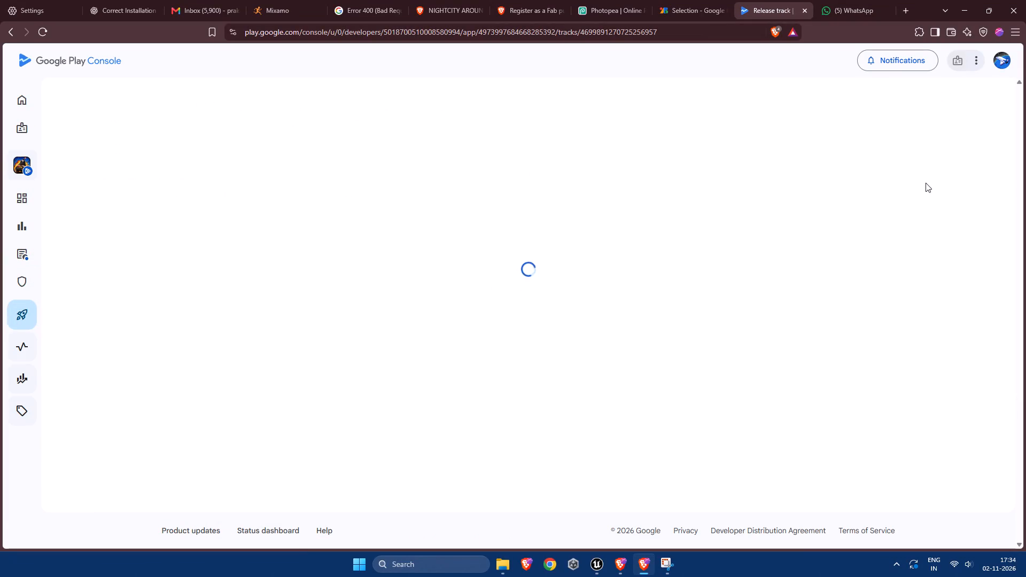
left_click(321, 219)
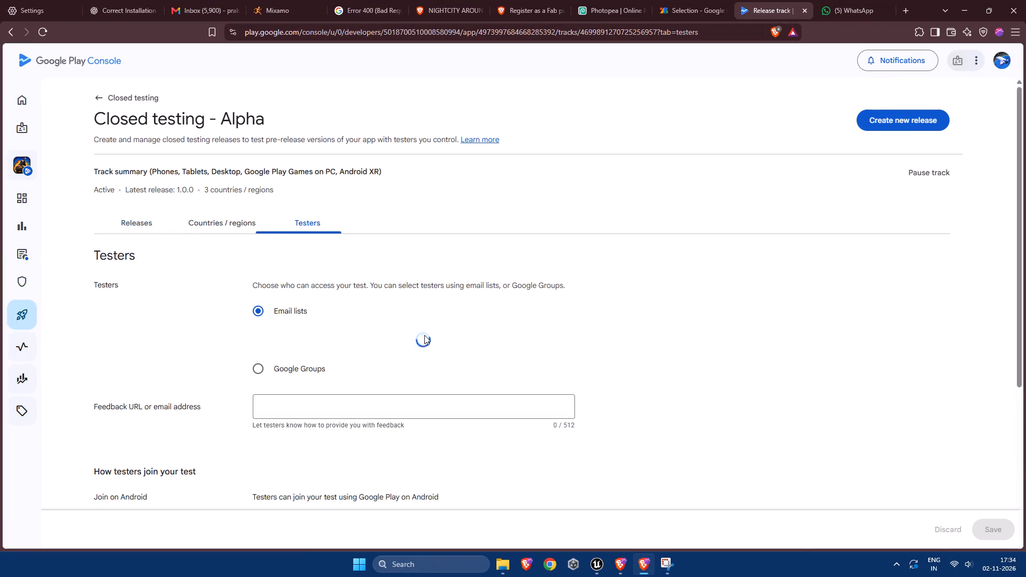
scroll(423, 347, "down", 4)
left_click(563, 191)
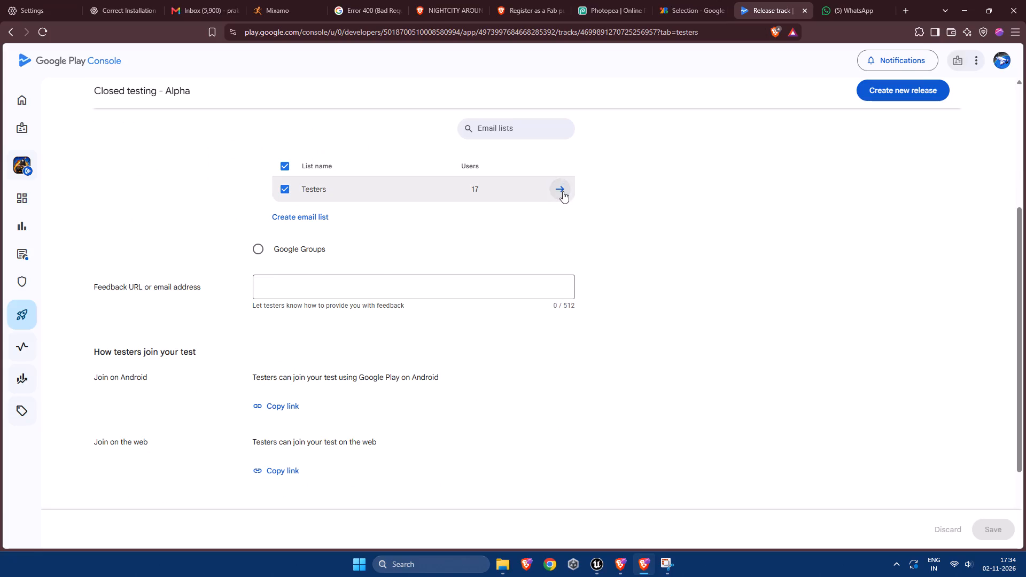
scroll(787, 396, "down", 11)
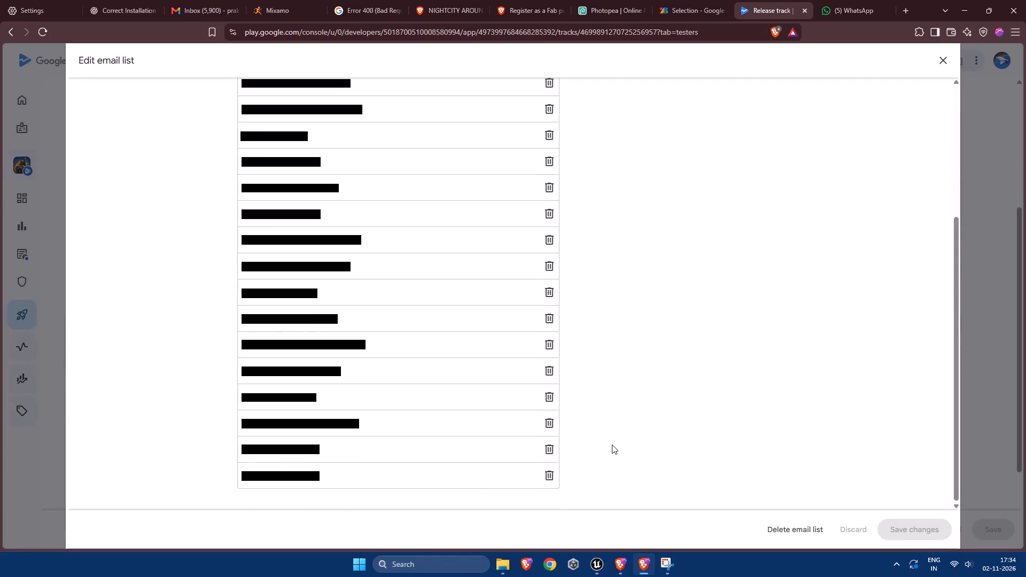
scroll(612, 445, "up", 3)
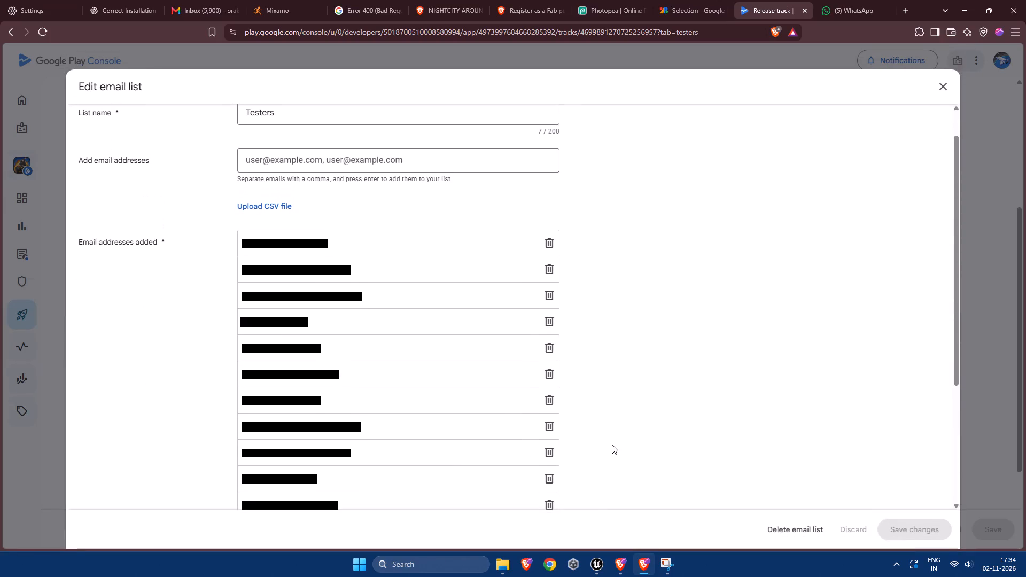
scroll(612, 445, "down", 2)
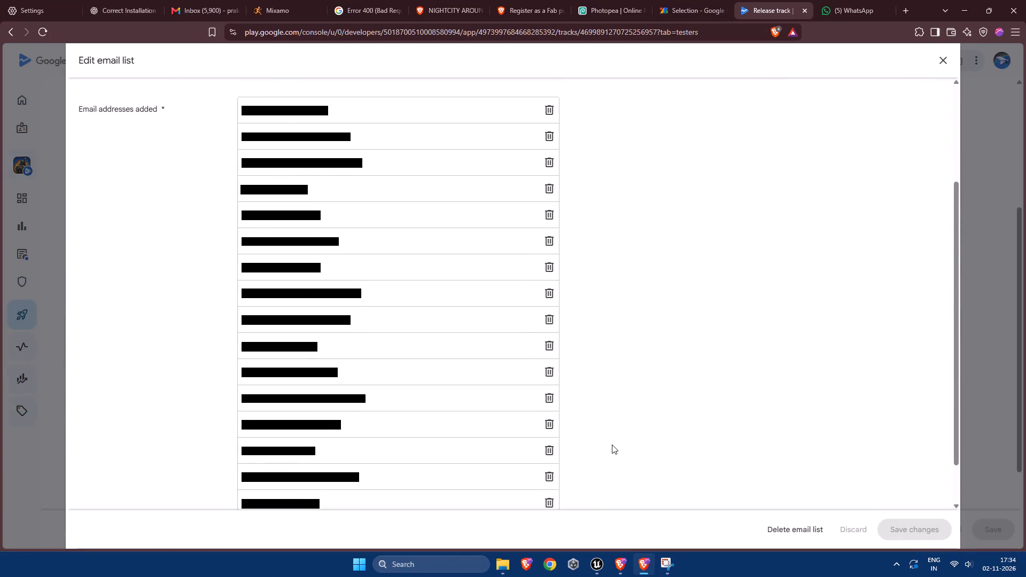
scroll(624, 305, "down", 5)
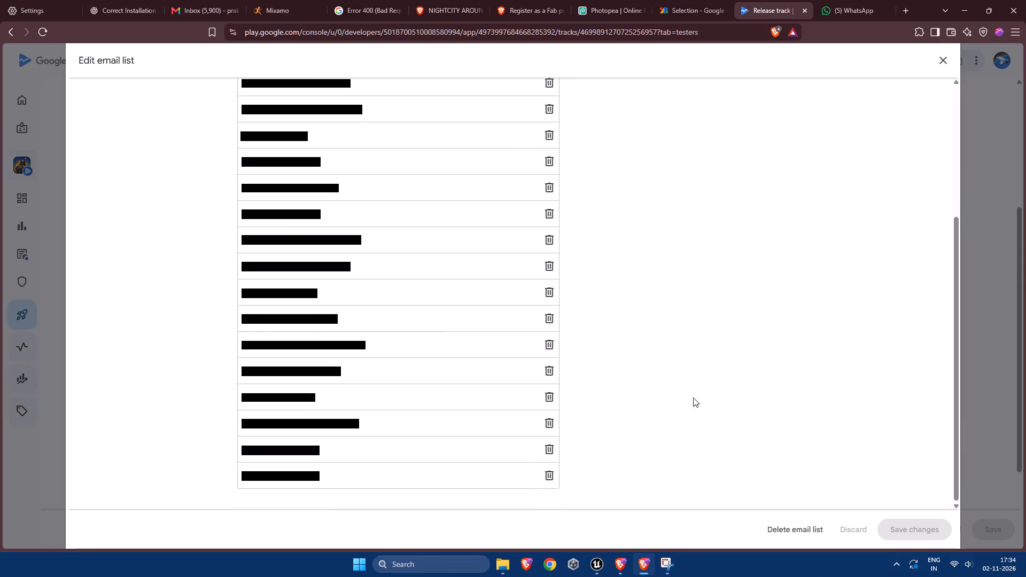
scroll(688, 389, "up", 6)
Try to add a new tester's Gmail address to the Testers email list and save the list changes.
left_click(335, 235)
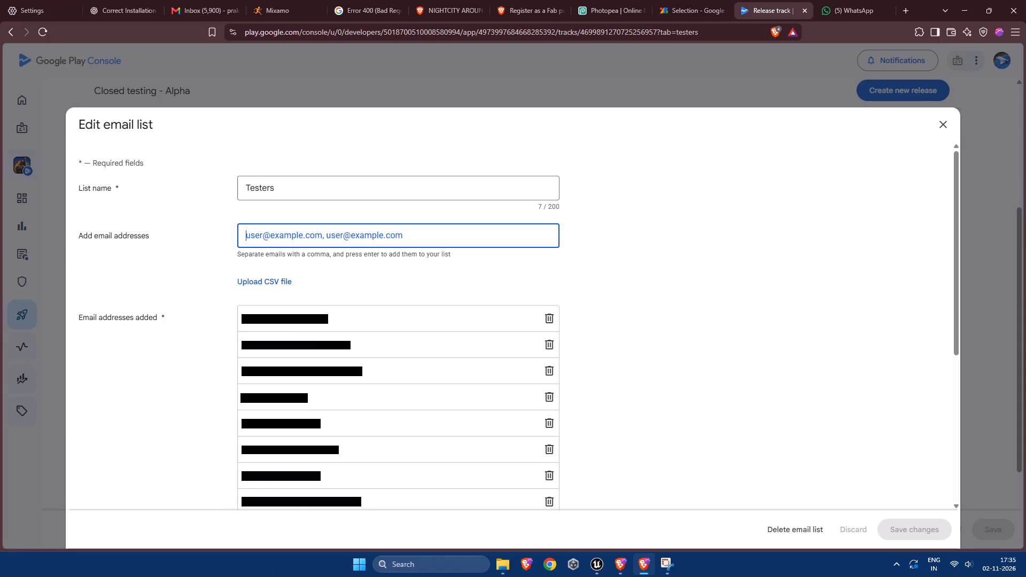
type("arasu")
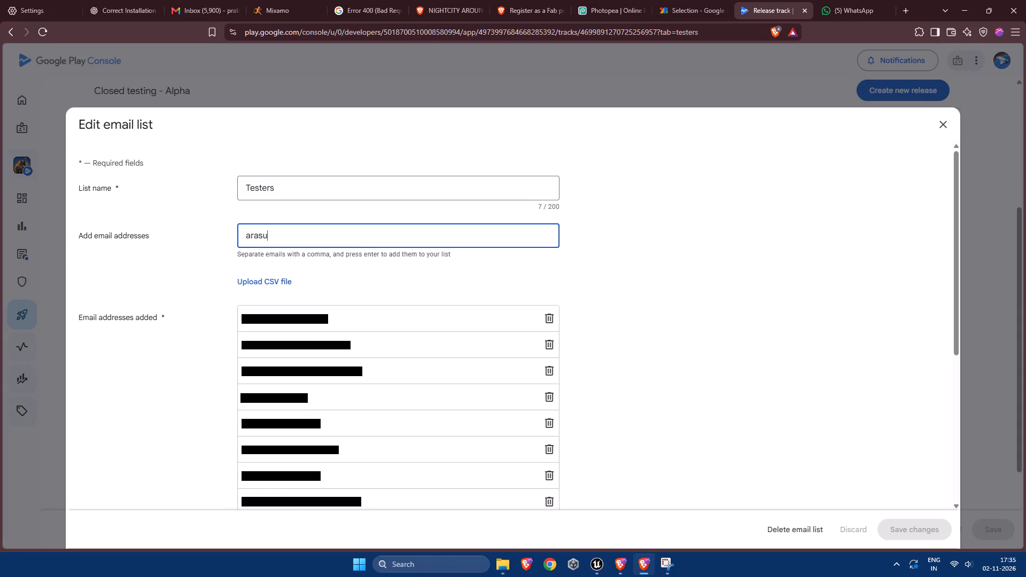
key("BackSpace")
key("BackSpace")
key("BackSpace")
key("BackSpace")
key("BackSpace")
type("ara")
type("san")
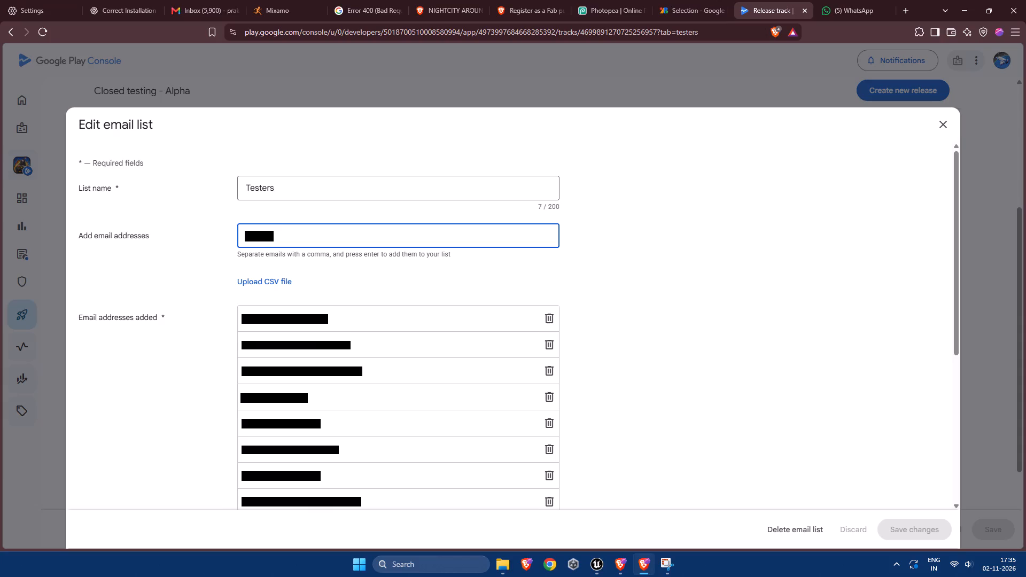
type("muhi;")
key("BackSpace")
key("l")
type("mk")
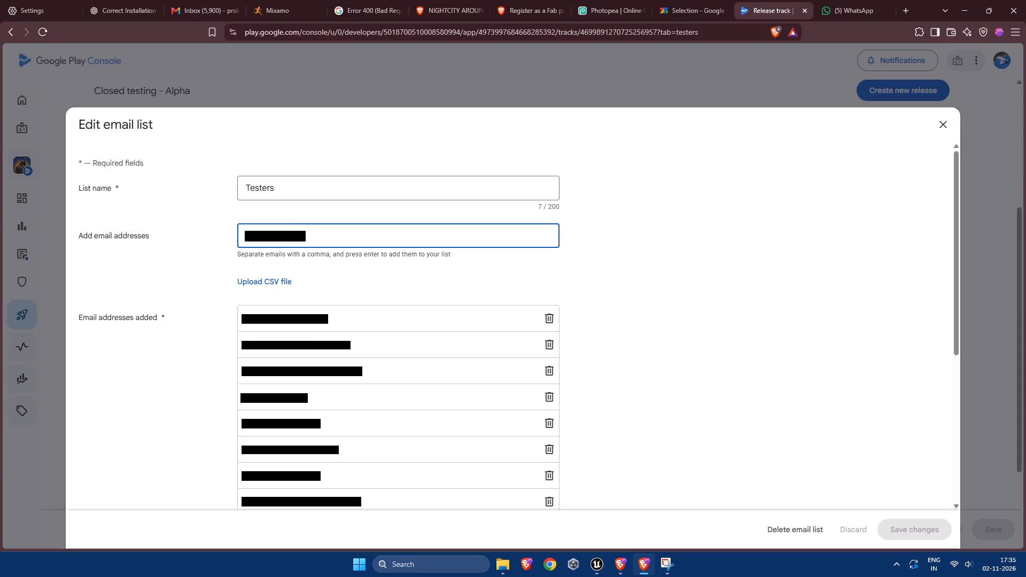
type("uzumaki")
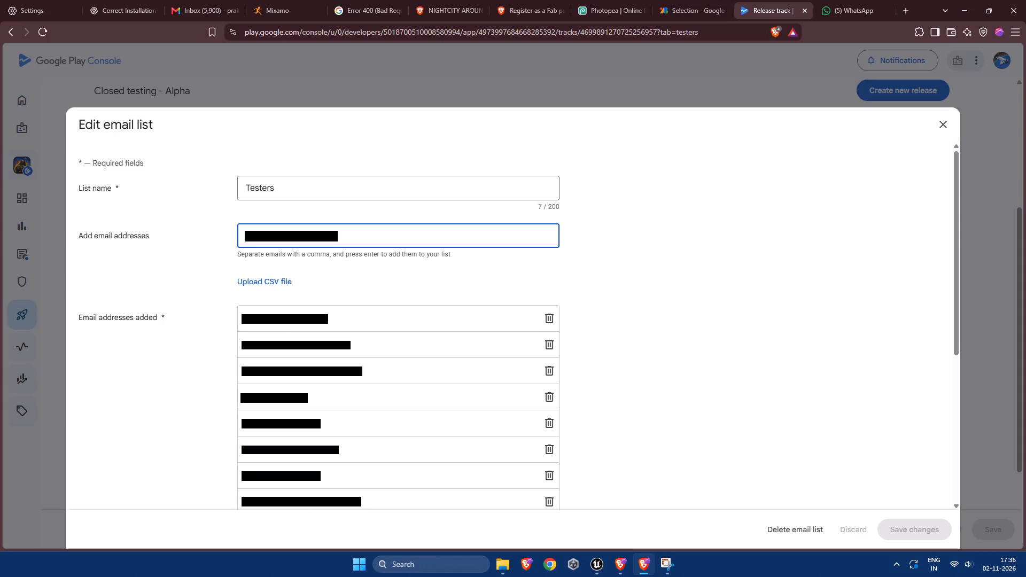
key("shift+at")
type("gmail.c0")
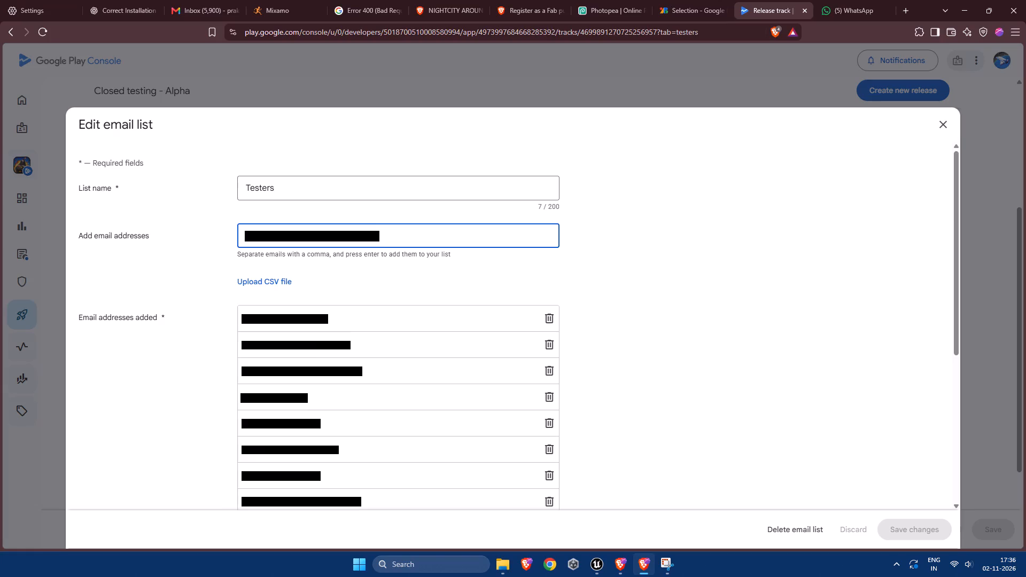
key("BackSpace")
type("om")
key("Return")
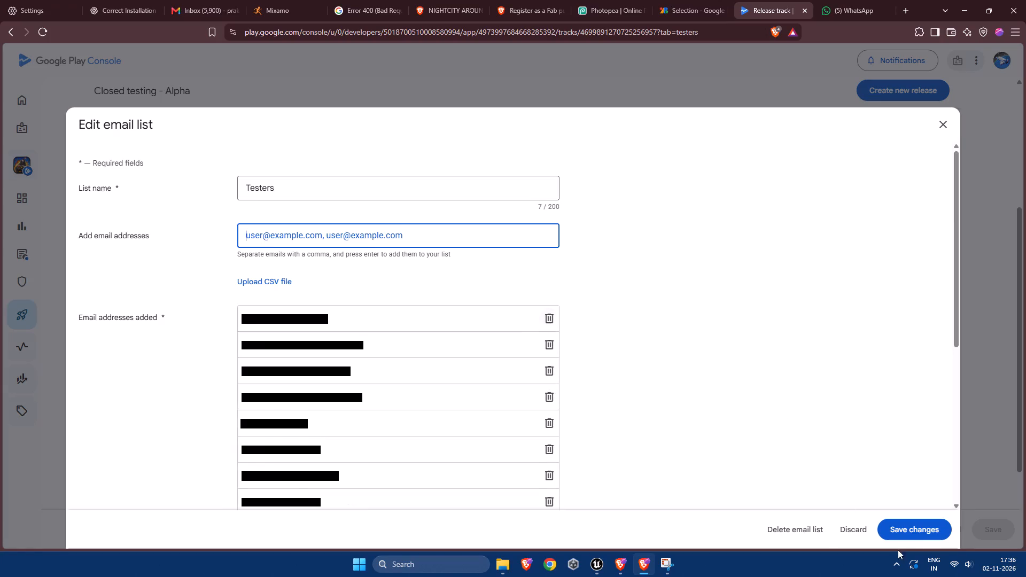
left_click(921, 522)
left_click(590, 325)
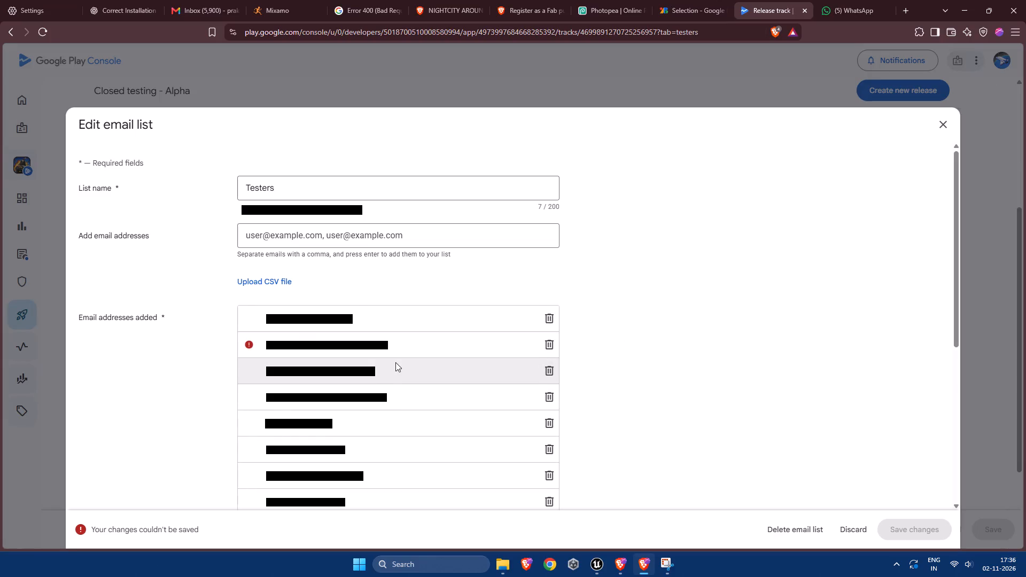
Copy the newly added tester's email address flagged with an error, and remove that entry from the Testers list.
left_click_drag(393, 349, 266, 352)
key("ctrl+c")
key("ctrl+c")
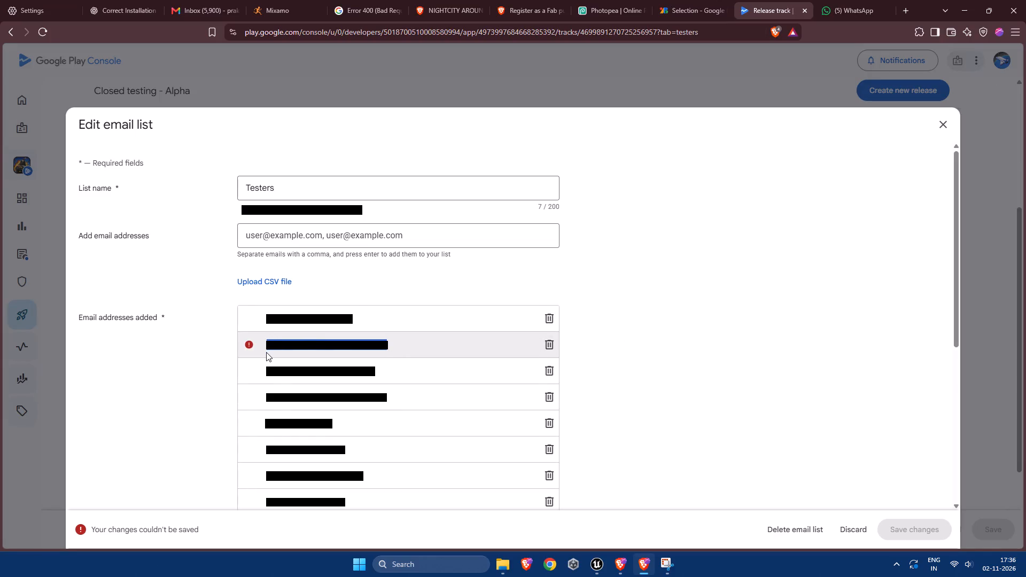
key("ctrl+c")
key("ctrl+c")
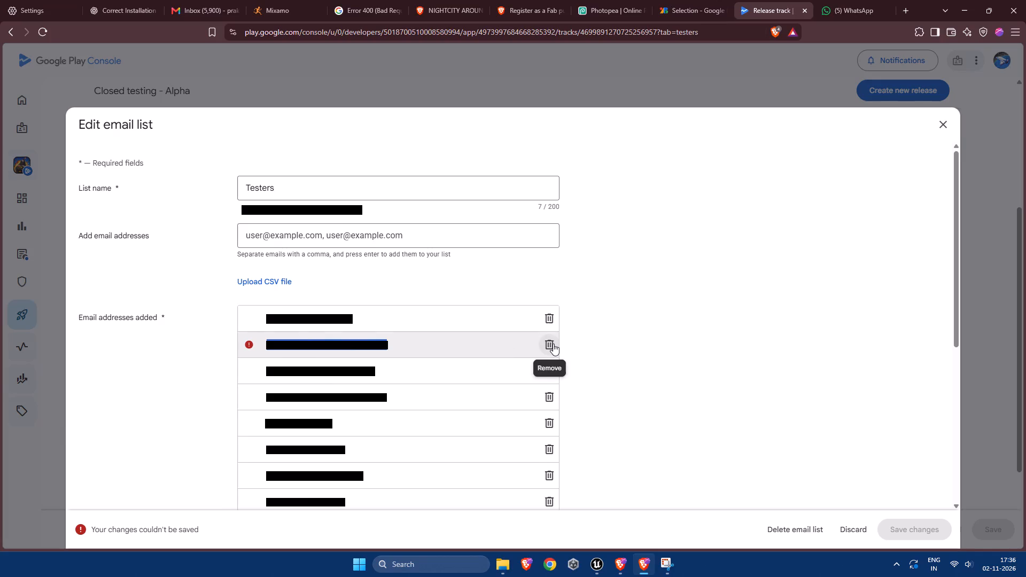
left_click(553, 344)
Paste the tester's email address, correct its middle part, add it to the Testers email list, and save the list changes.
scroll(542, 346, "up", 5)
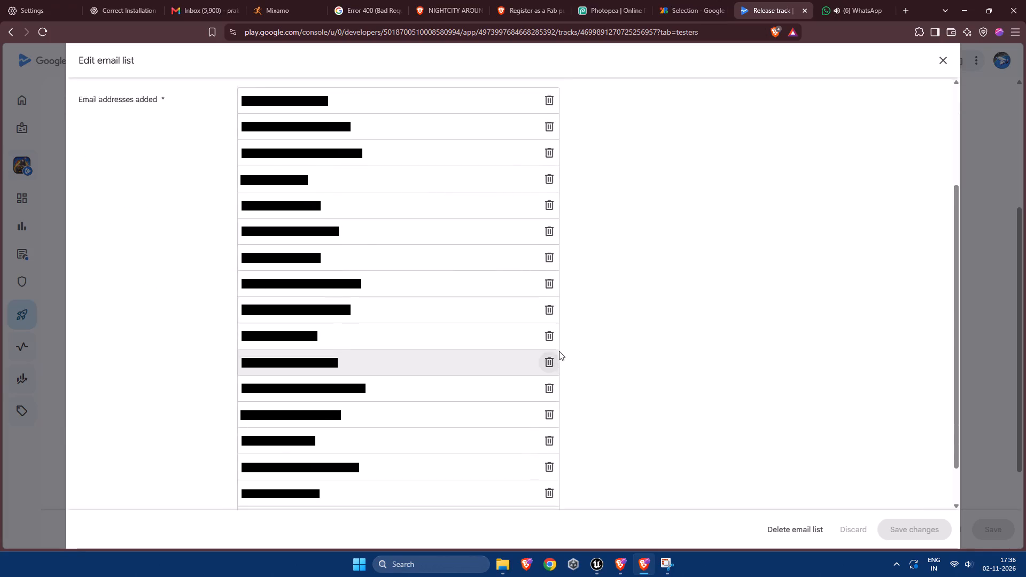
scroll(559, 351, "up", 1)
left_click(405, 243)
key("ctrl+v")
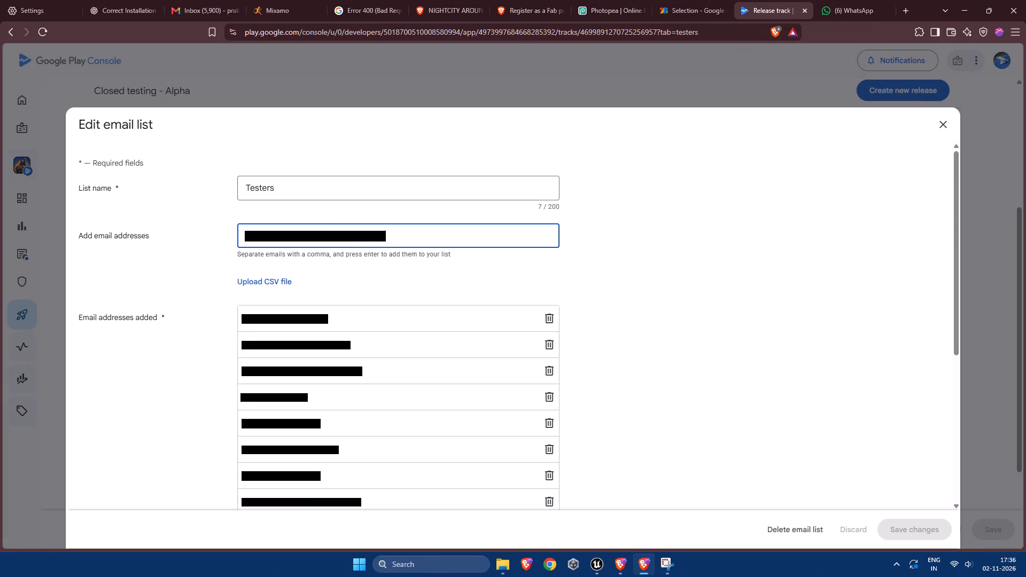
left_click_drag(294, 236, 338, 238)
left_click_drag(338, 238, 338, 238)
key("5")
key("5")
left_click(362, 230)
key("Return")
left_click(919, 525)
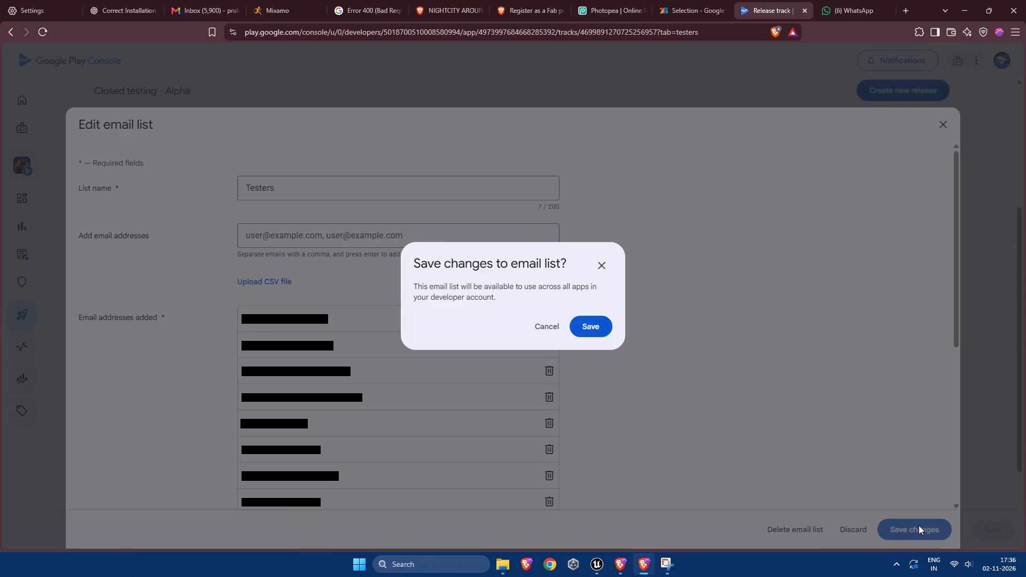
left_click(600, 328)
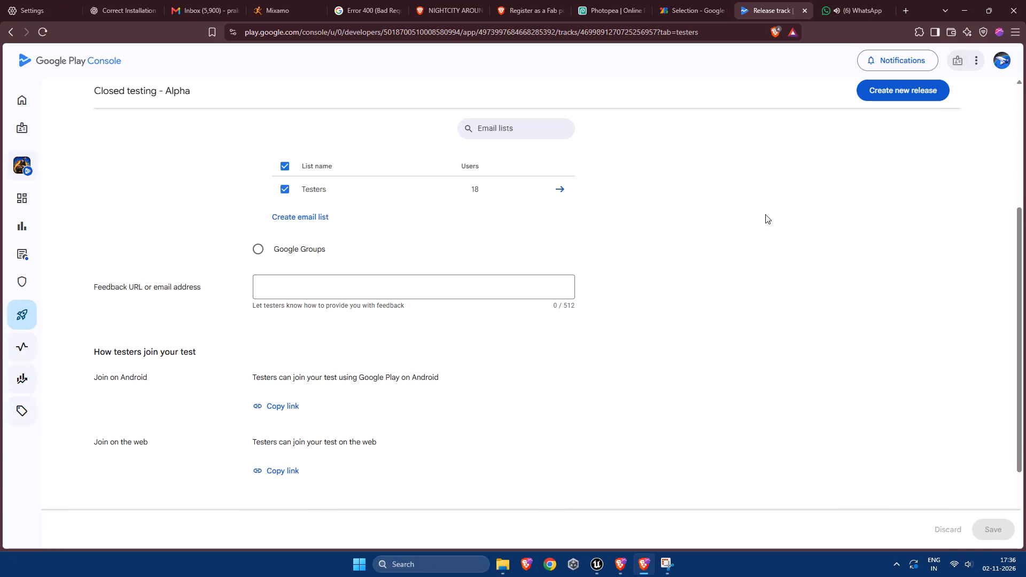
Open the publishing overview to check BombCar's changes in review.
scroll(597, 360, "down", 6)
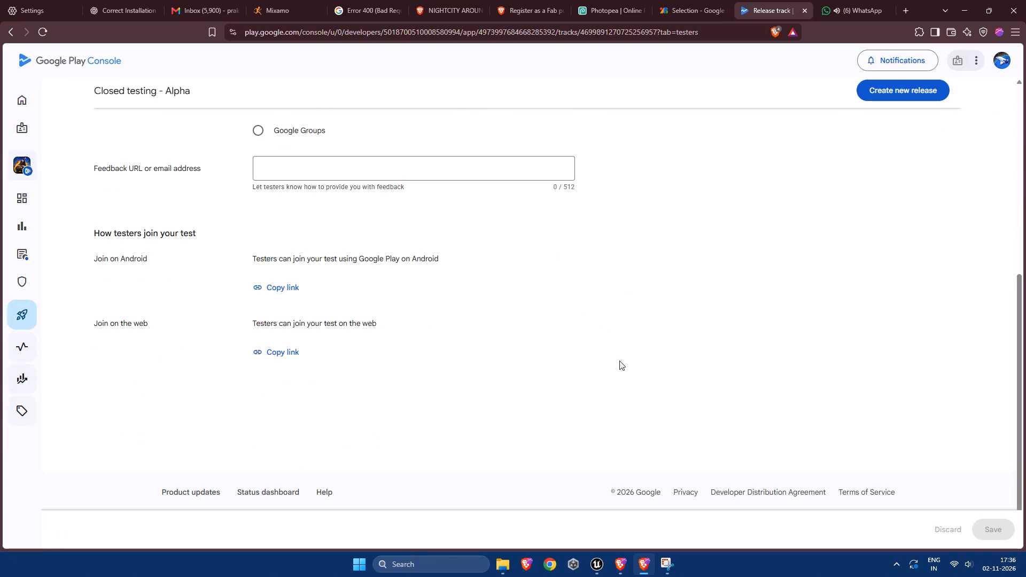
left_click(32, 256)
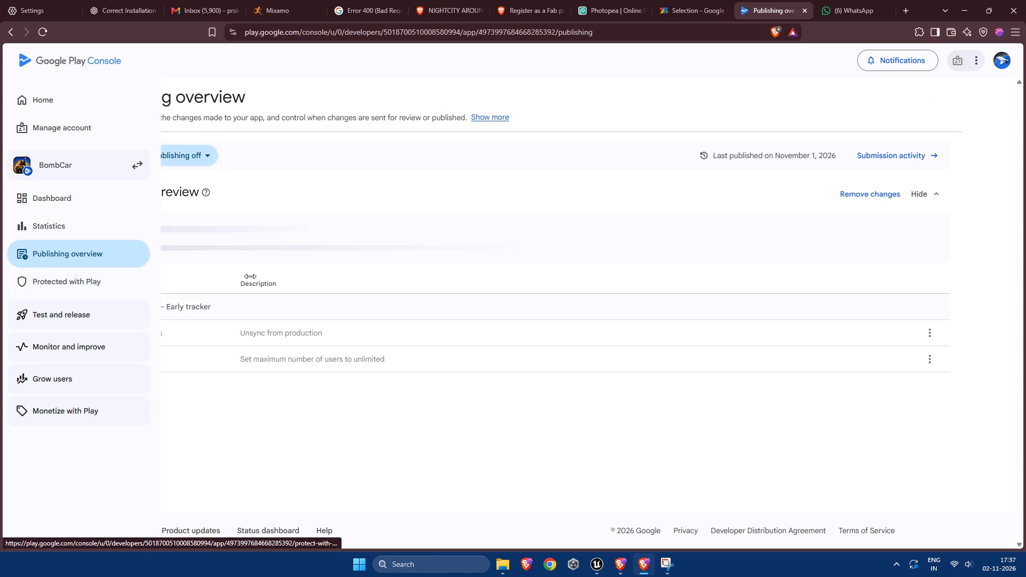
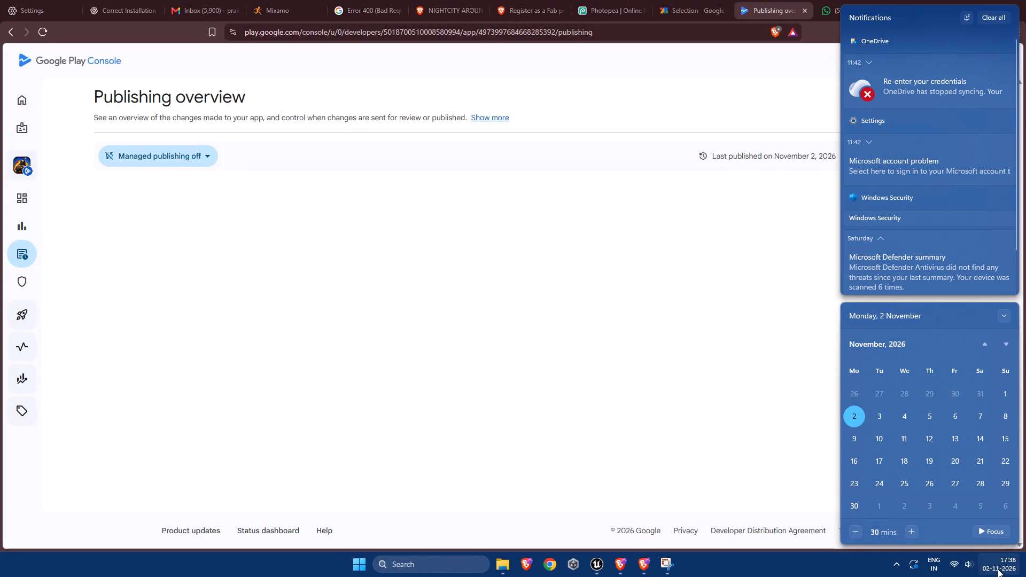
Dismiss the calendar and notifications, and open BombCar's app statistics to check the installed audience report.
left_click(797, 576)
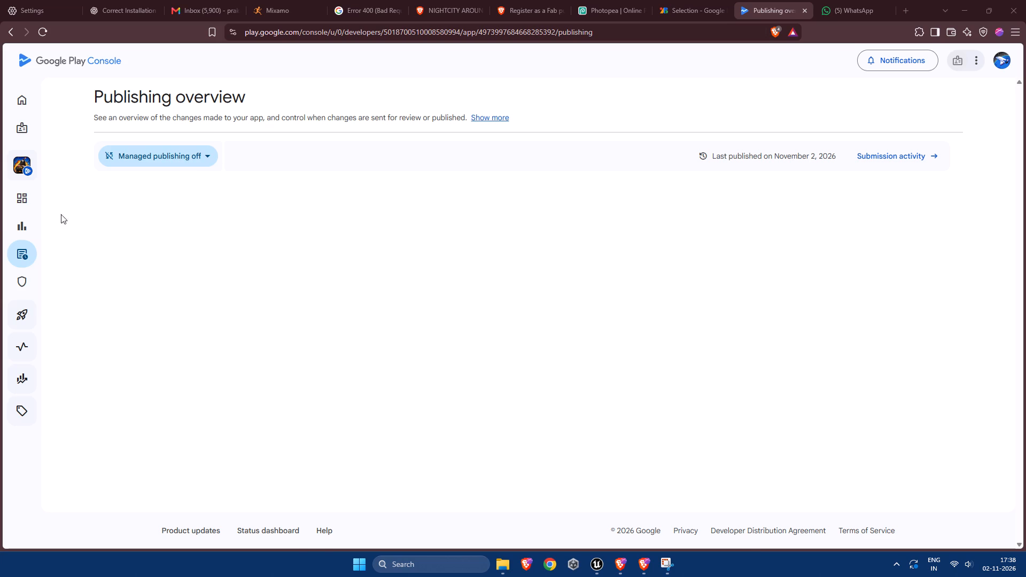
left_click(27, 223)
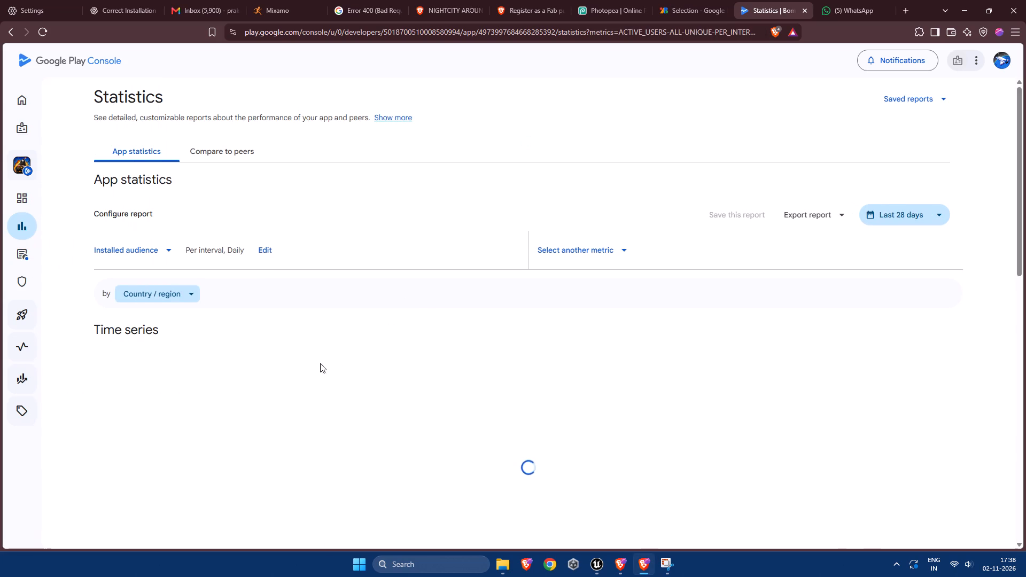
scroll(343, 321, "down", 3)
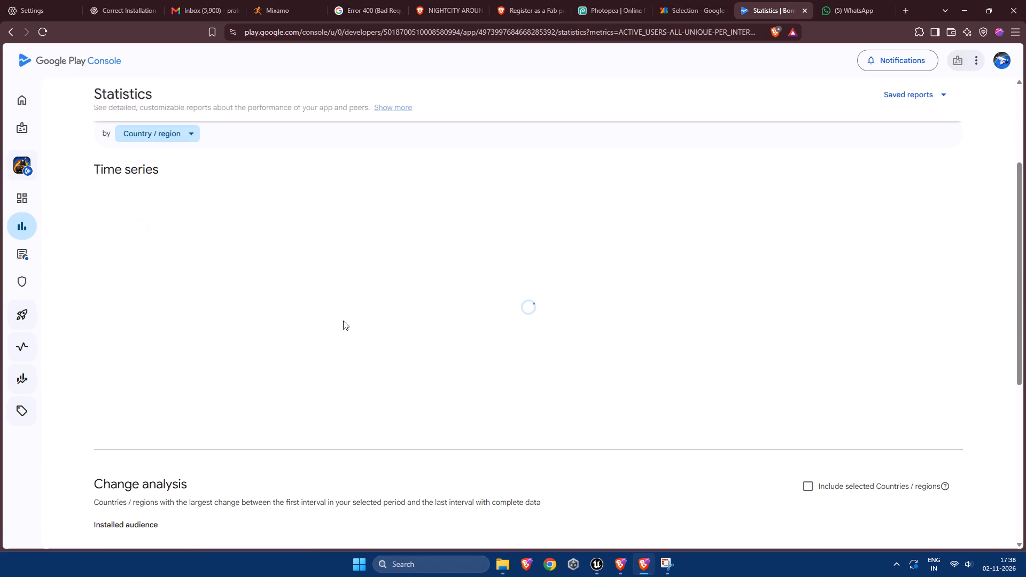
scroll(343, 321, "up", 5)
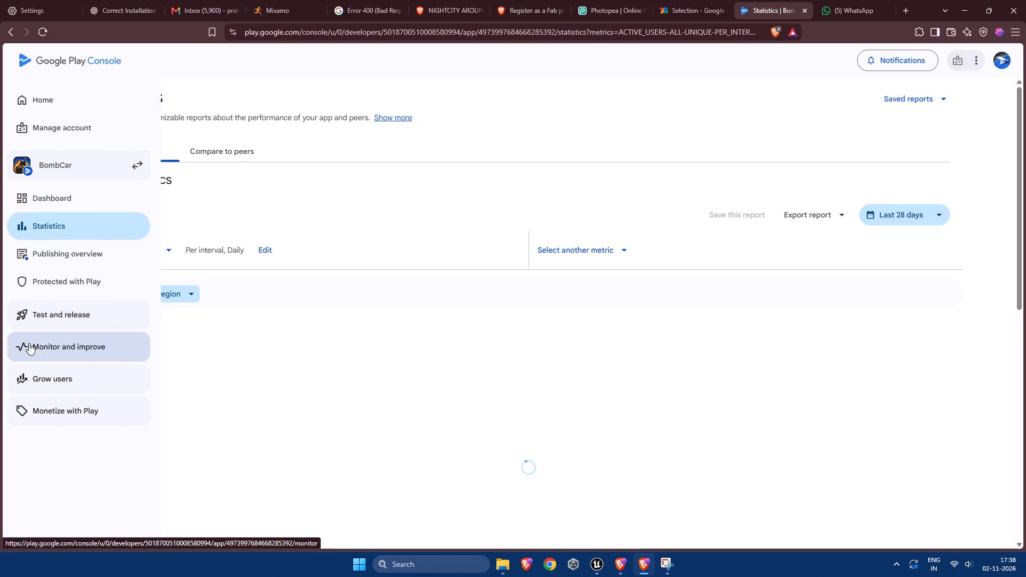
Open the Closed testing - Alpha track and review its releases, targeted countries / regions and testers settings.
left_click(52, 319)
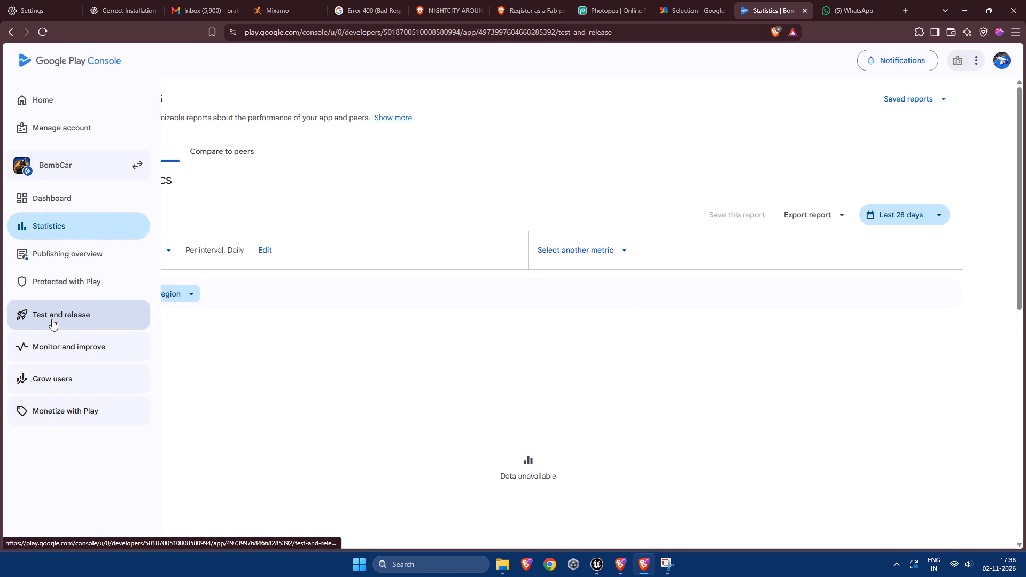
left_click(64, 437)
left_click(62, 503)
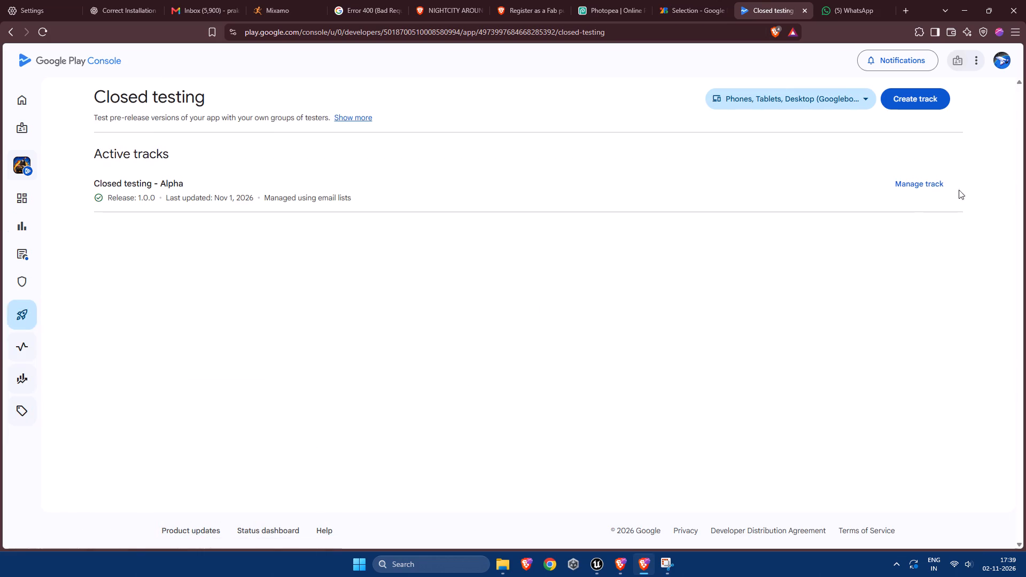
left_click(922, 185)
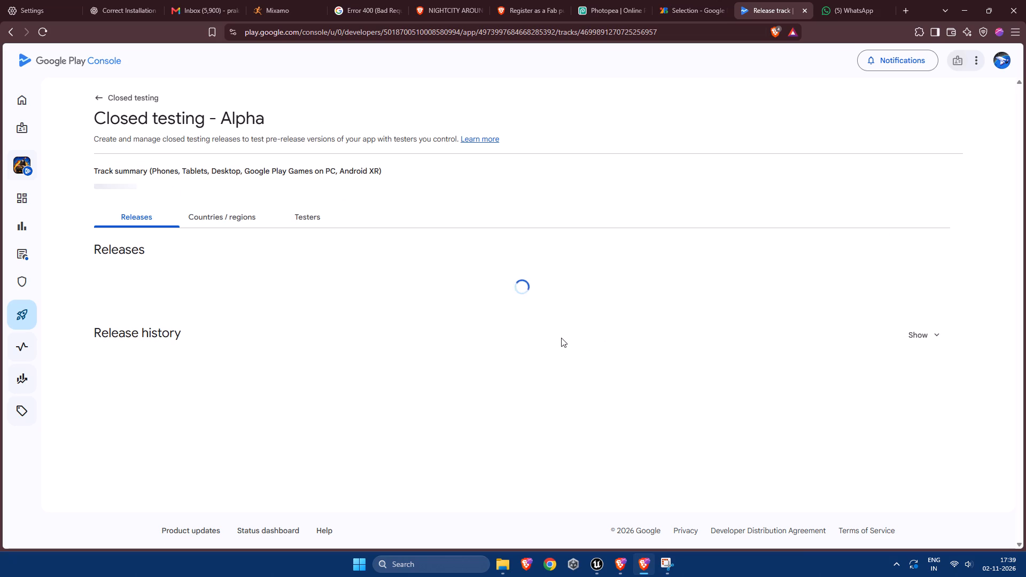
left_click(309, 218)
scroll(618, 397, "down", 4)
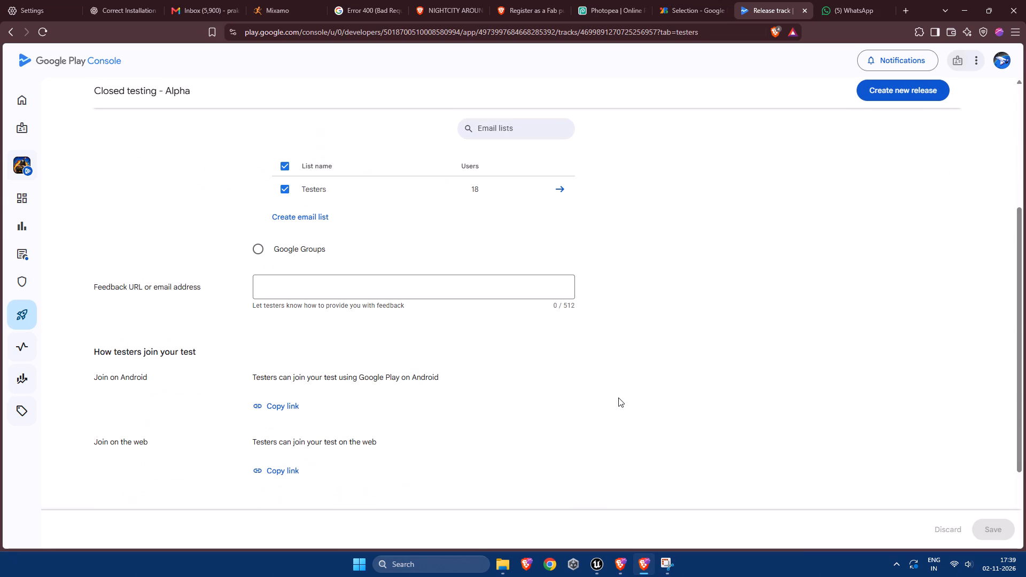
scroll(618, 397, "up", 3)
left_click(127, 161)
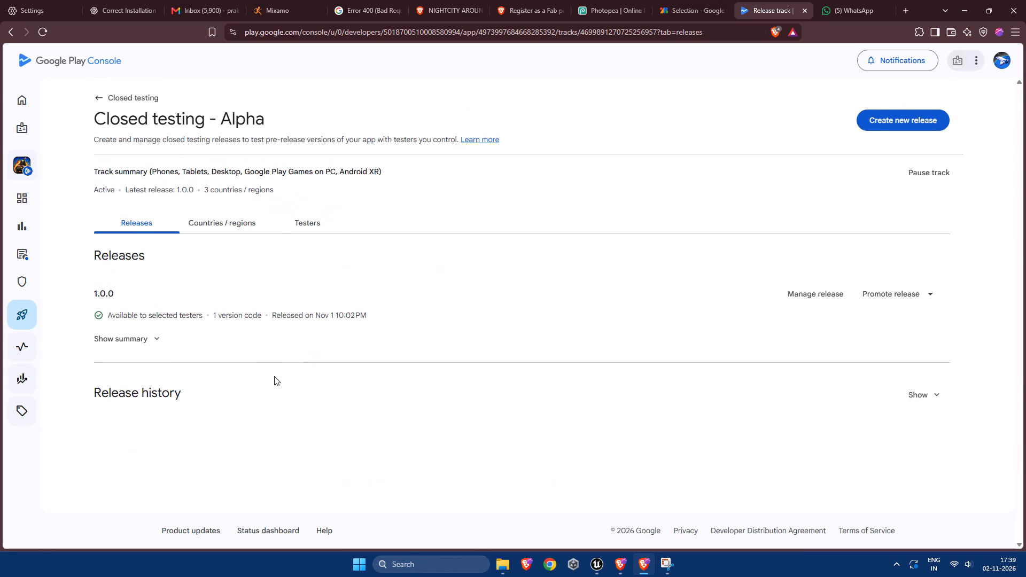
scroll(273, 387, "down", 4)
left_click(245, 225)
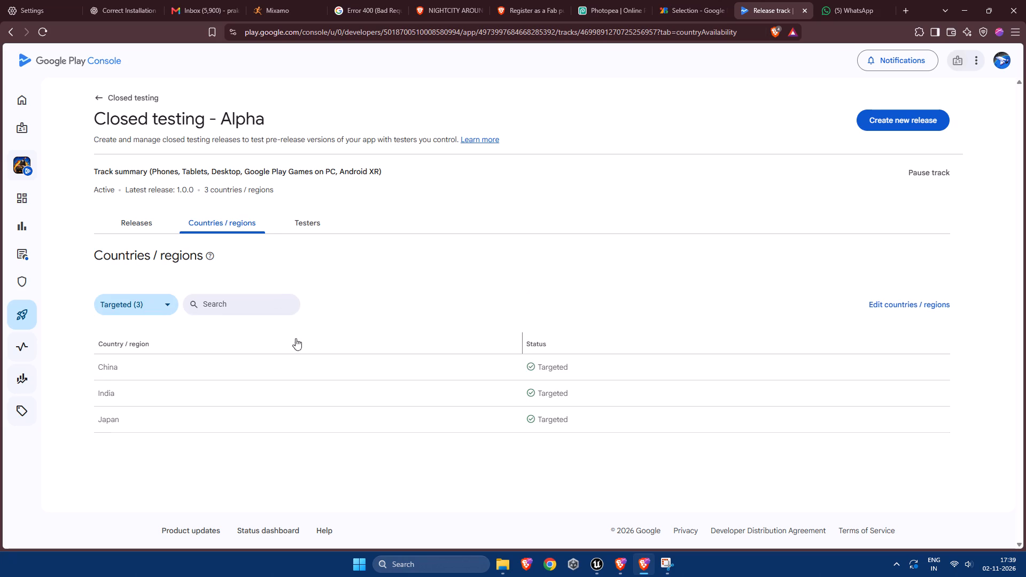
scroll(312, 363, "down", 4)
left_click(313, 232)
scroll(347, 307, "down", 2)
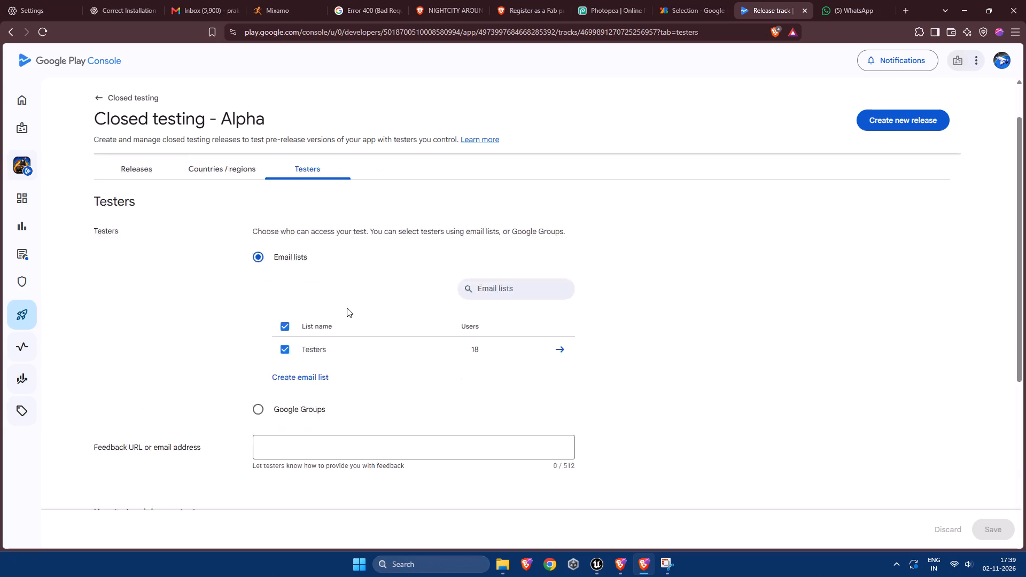
scroll(347, 308, "down", 2)
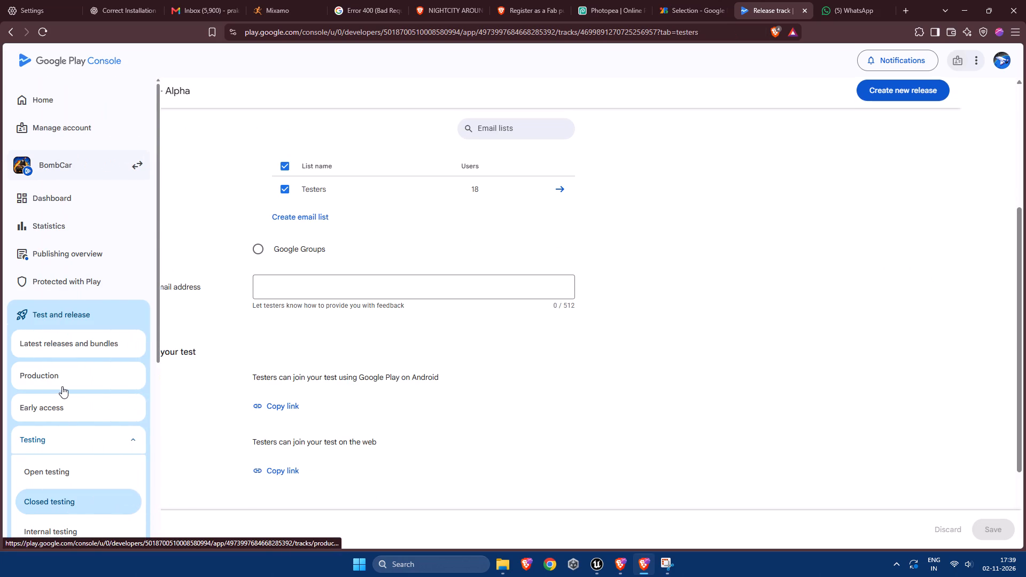
Check the open testing page, and go from it to BombCar's dashboard to read the opted-in tester requirement for production access.
scroll(61, 386, "down", 5)
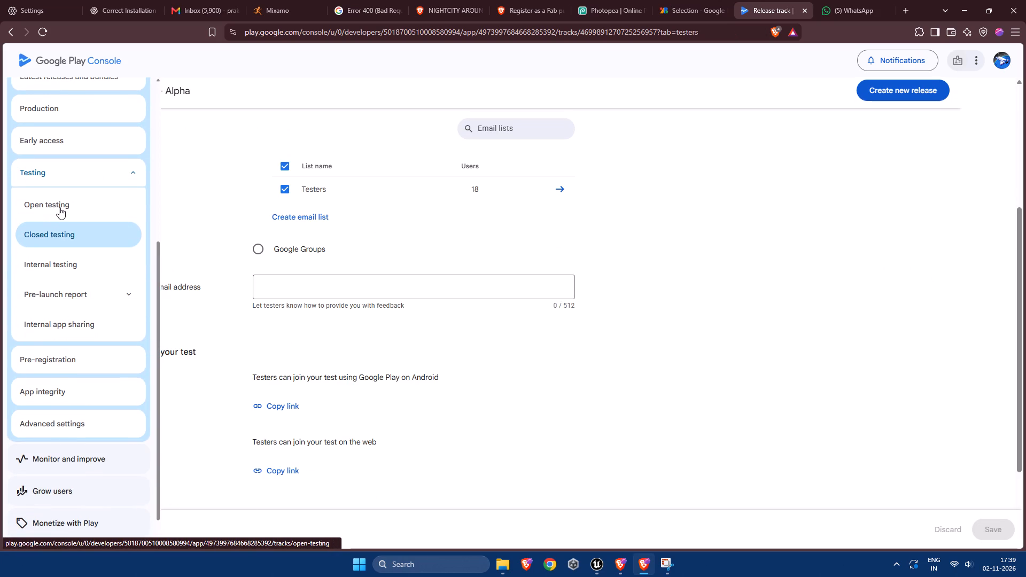
left_click(59, 207)
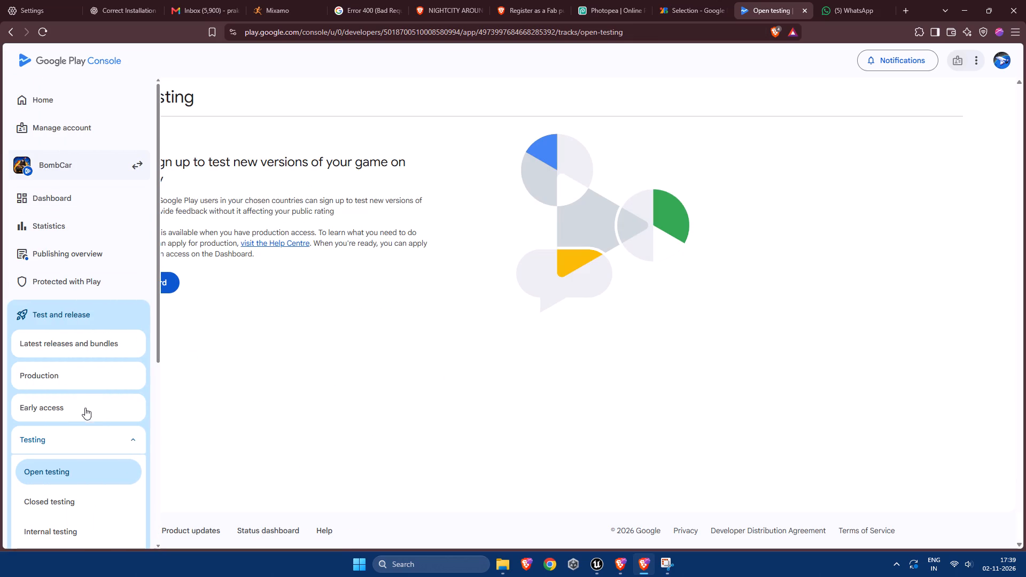
left_click(128, 278)
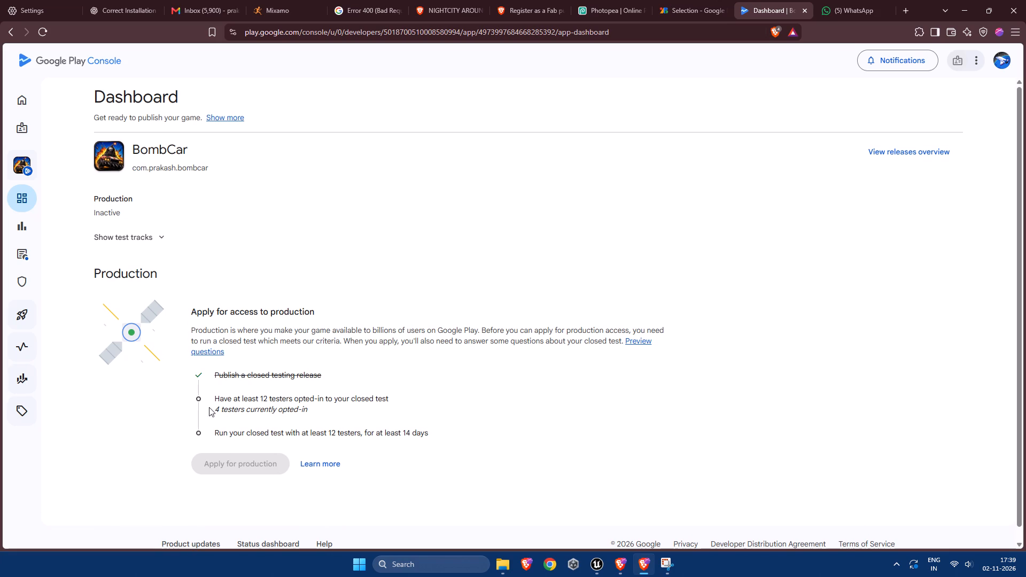
left_click_drag(212, 408, 331, 412)
left_click(455, 406)
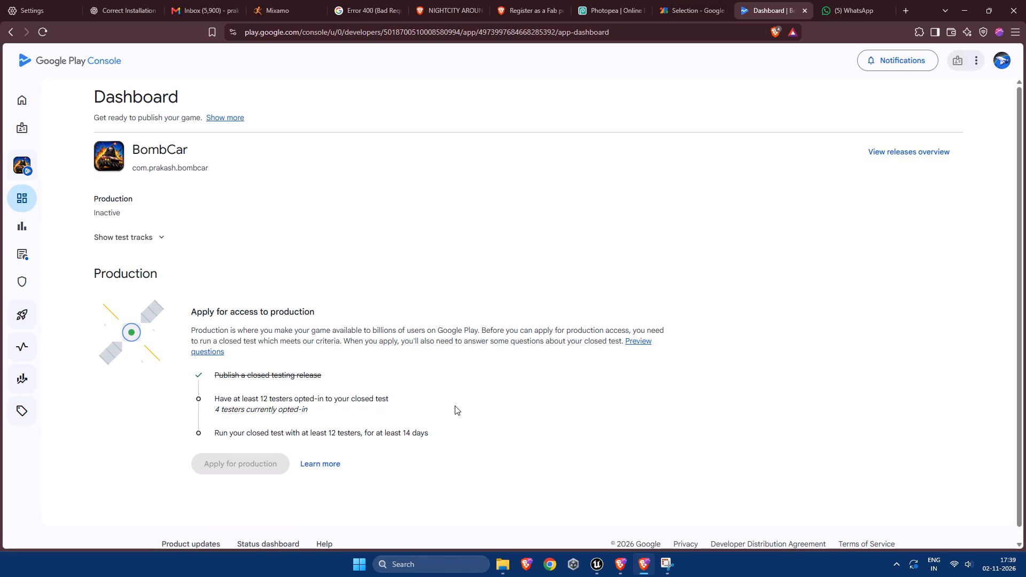
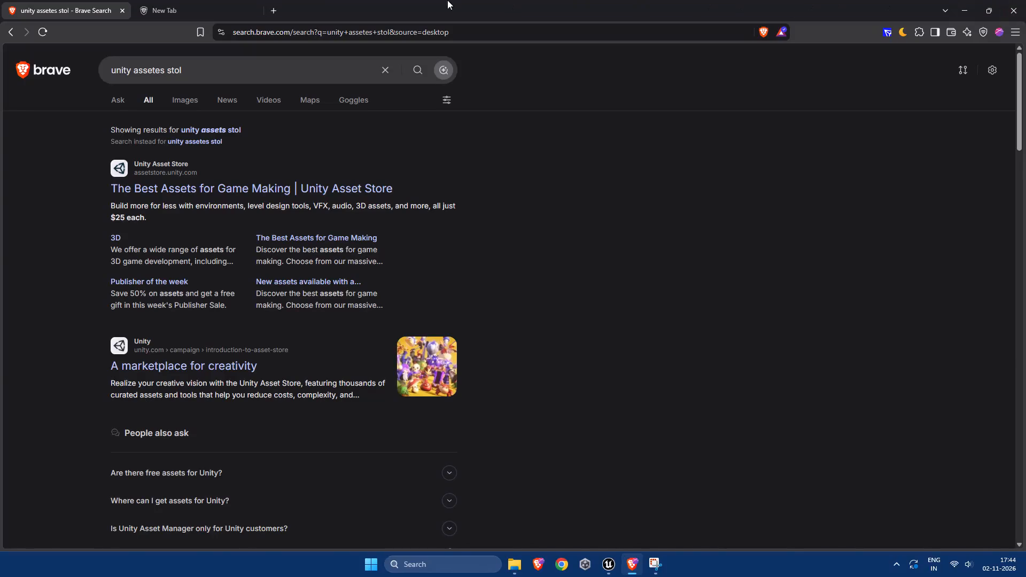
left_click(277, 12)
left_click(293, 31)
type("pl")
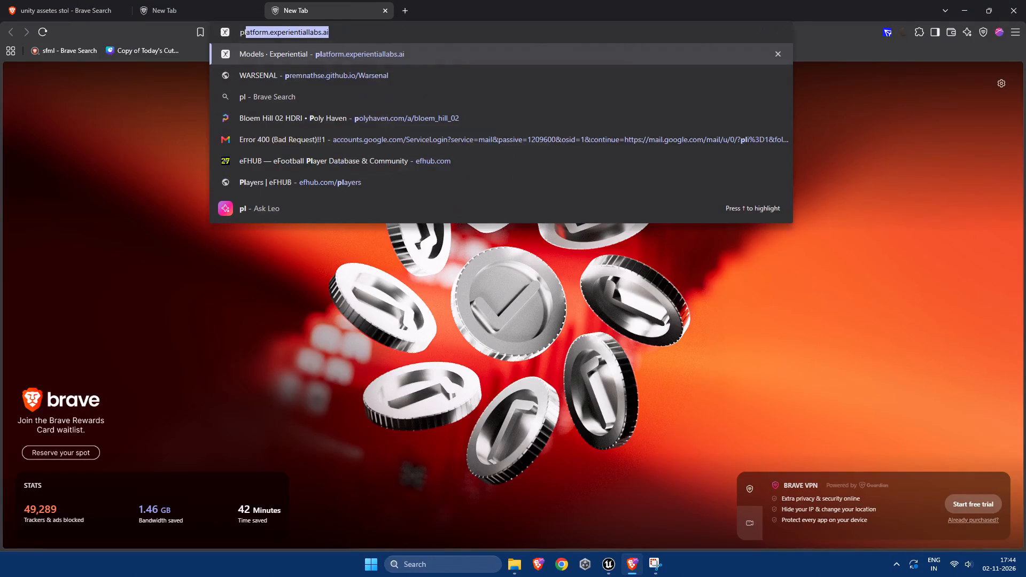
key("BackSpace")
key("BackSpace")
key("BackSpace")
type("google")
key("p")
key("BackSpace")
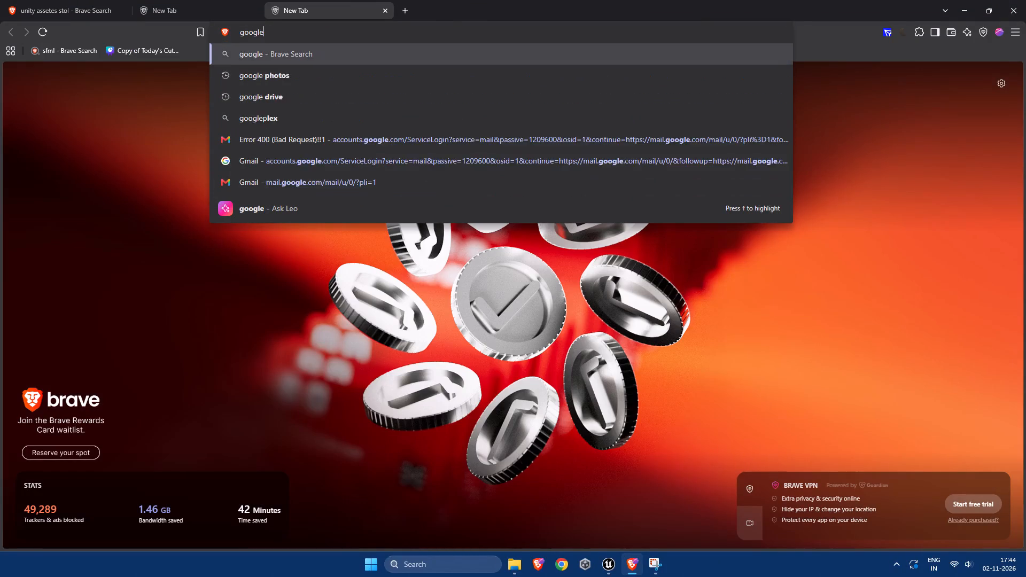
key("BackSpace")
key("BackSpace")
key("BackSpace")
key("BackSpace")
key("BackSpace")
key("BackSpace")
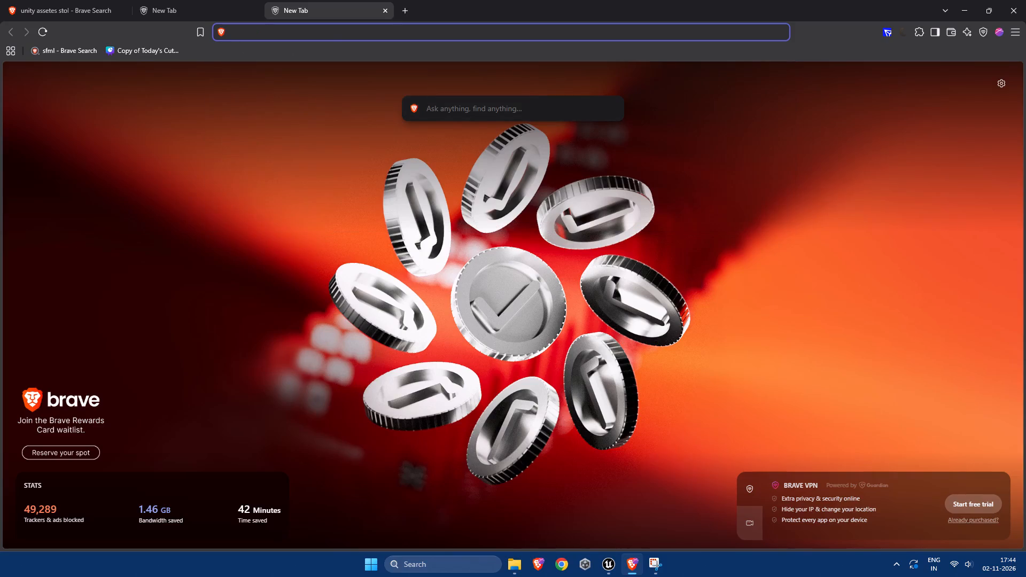
Switch to the other Brave profile that has BombCar's Play Console dashboard open, and dismiss the notifications list.
left_click(995, 34)
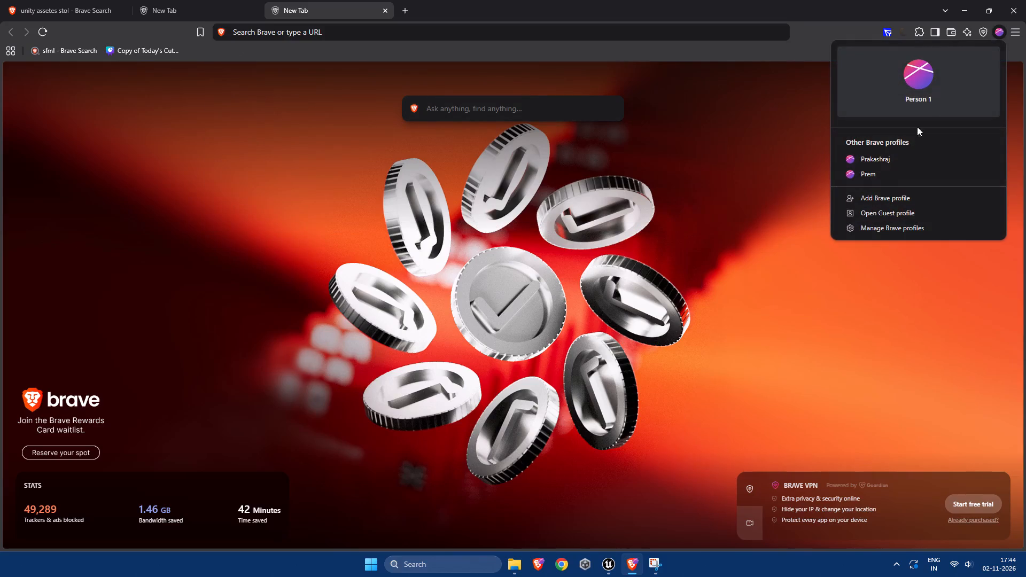
left_click(891, 161)
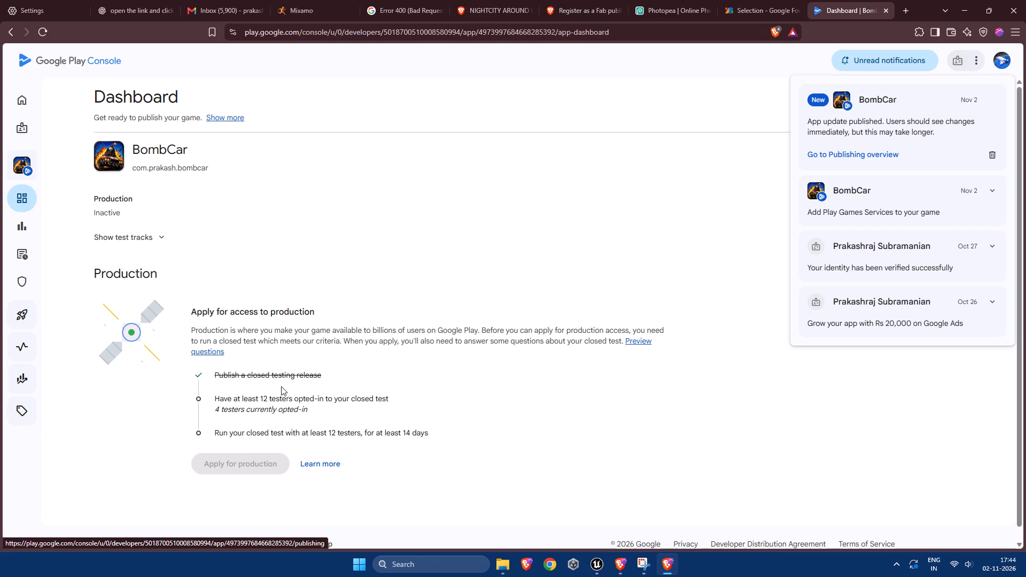
left_click(256, 402)
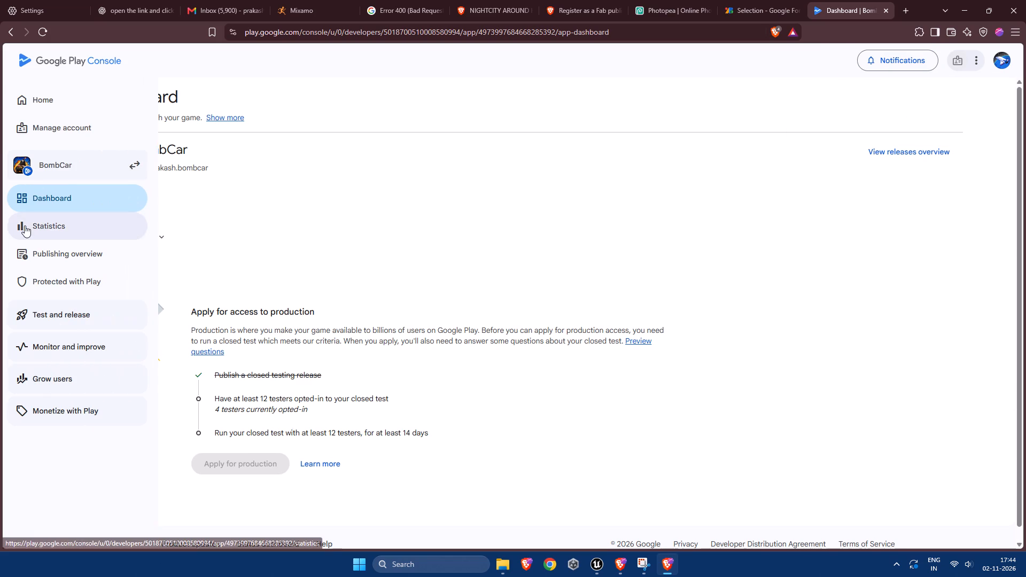
Open the Testers email list from the testers settings of BombCar's Closed testing - Alpha track.
left_click(41, 318)
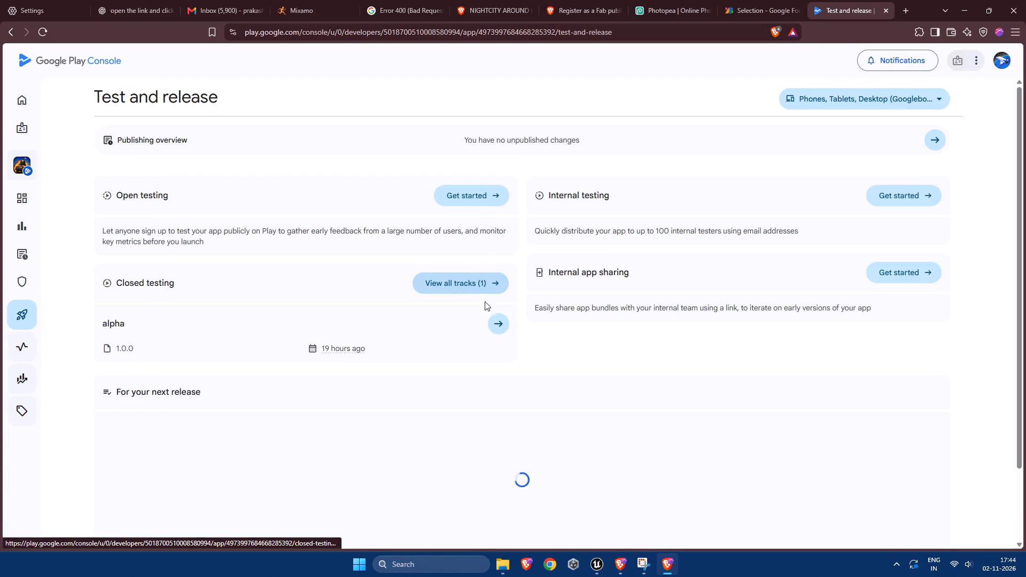
left_click(491, 285)
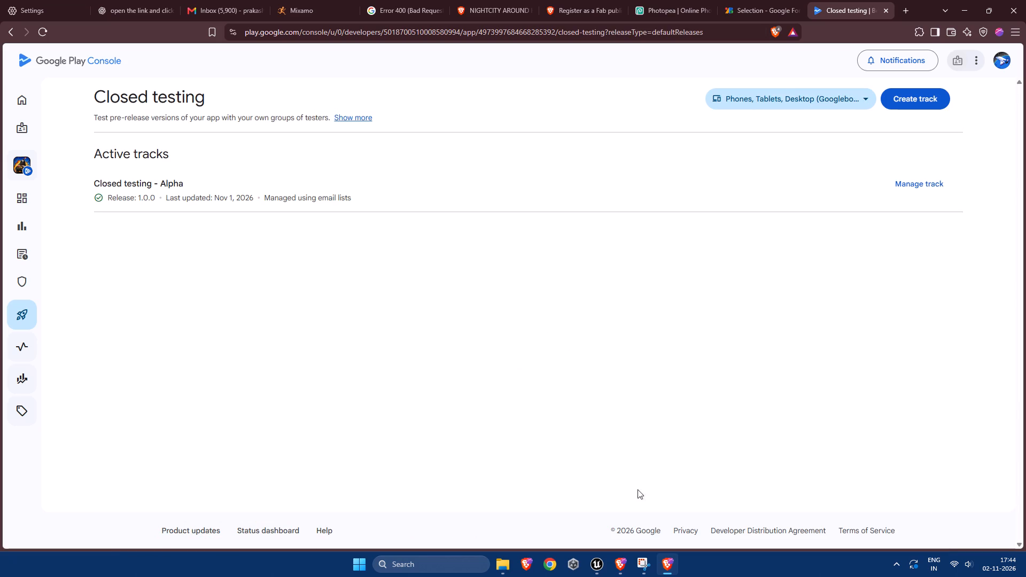
left_click(909, 178)
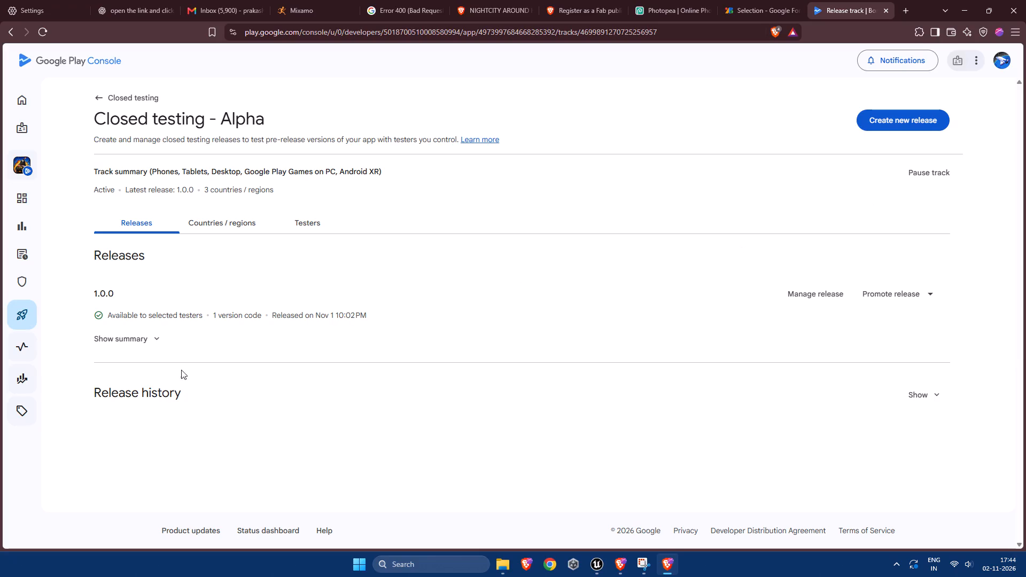
left_click(310, 222)
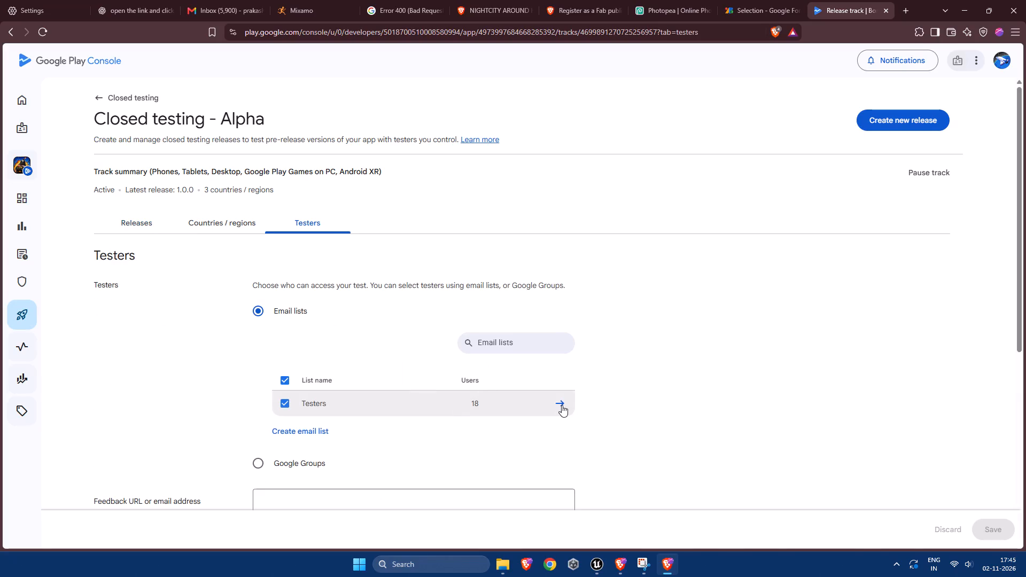
left_click(562, 405)
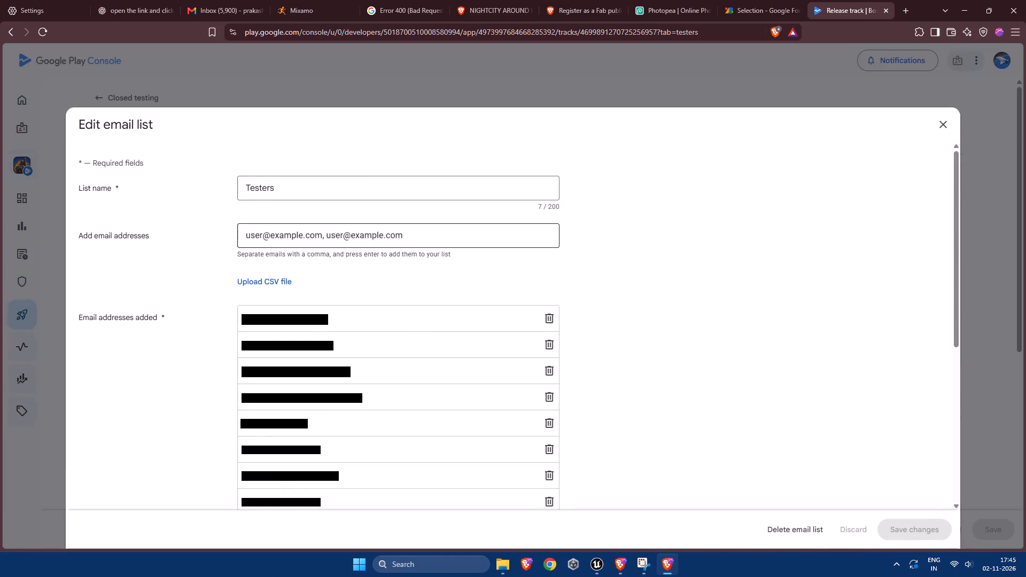
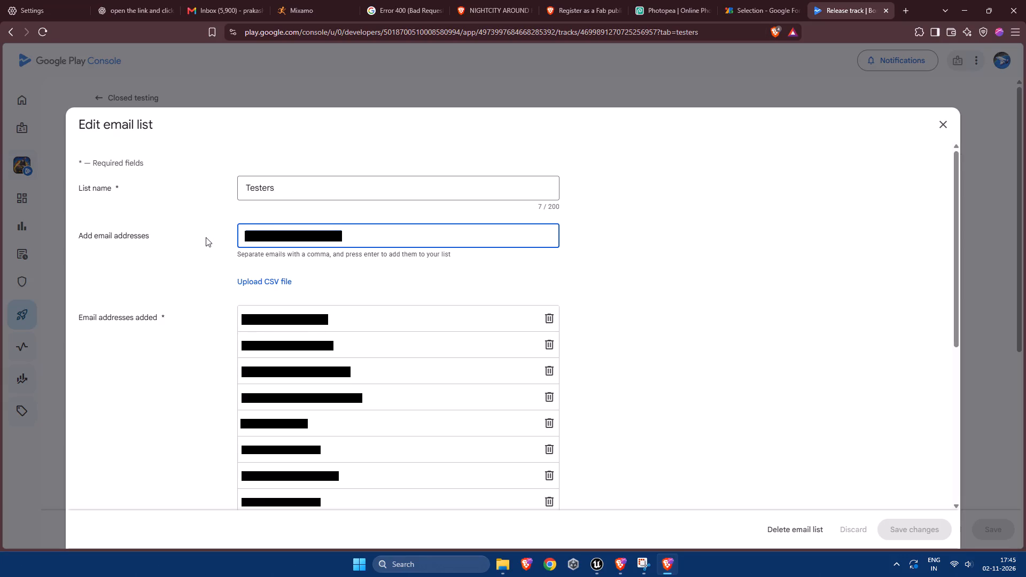
Search the page for the tester address already entered in the add field to check whether it is listed.
key("ctrl+c")
key("ctrl+f")
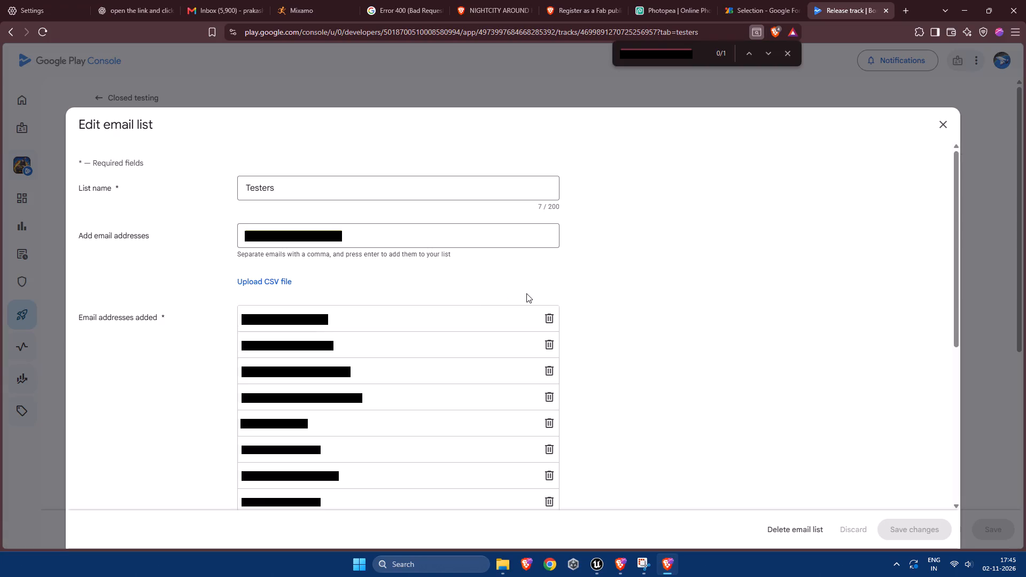
key("ctrl+v")
left_click(607, 258)
left_click(788, 52)
Add the entered tester address to the Testers email list, then save and confirm the list changes.
left_click(441, 223)
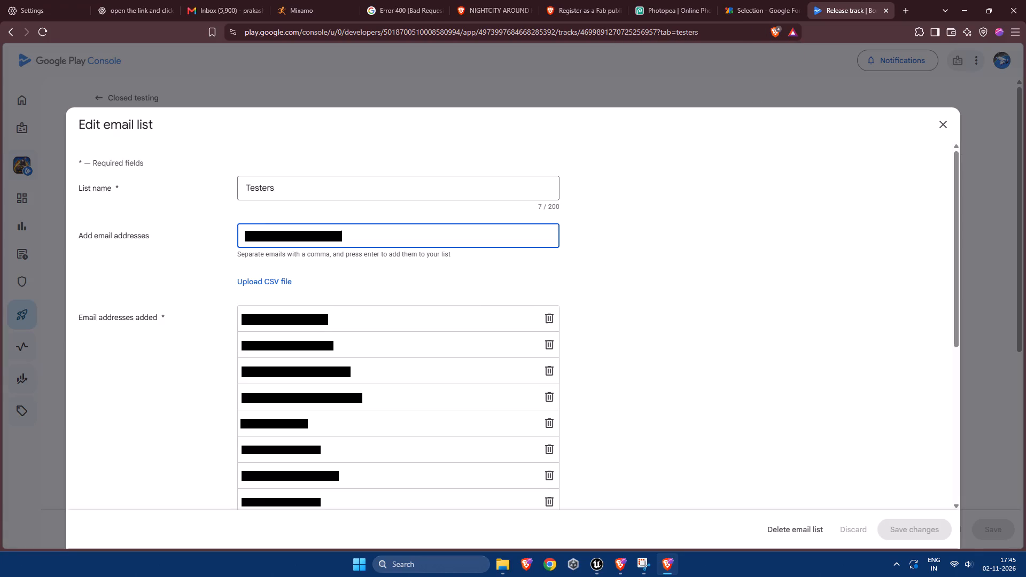
key("Return")
scroll(585, 318, "down", 7)
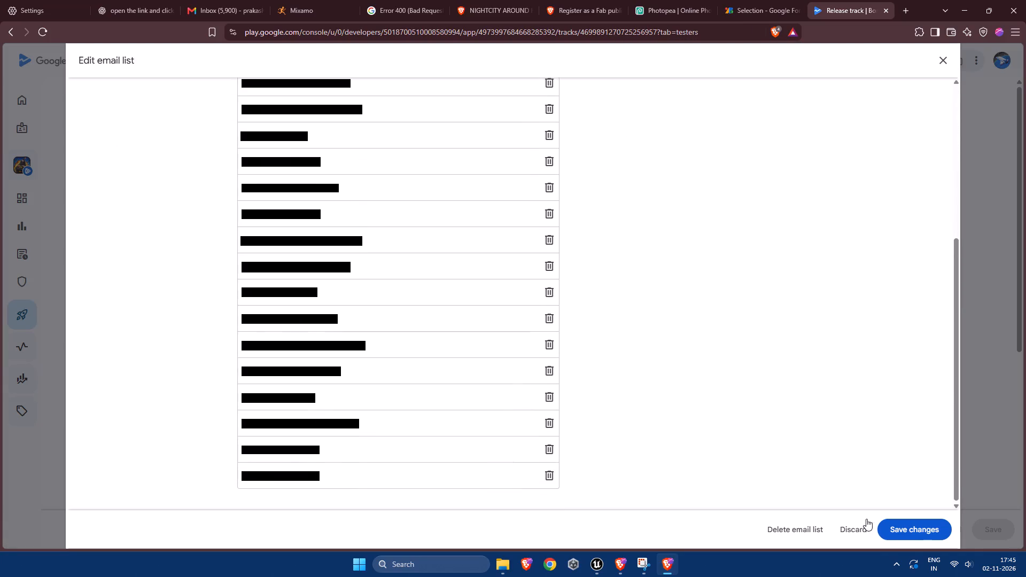
left_click(908, 533)
left_click(604, 325)
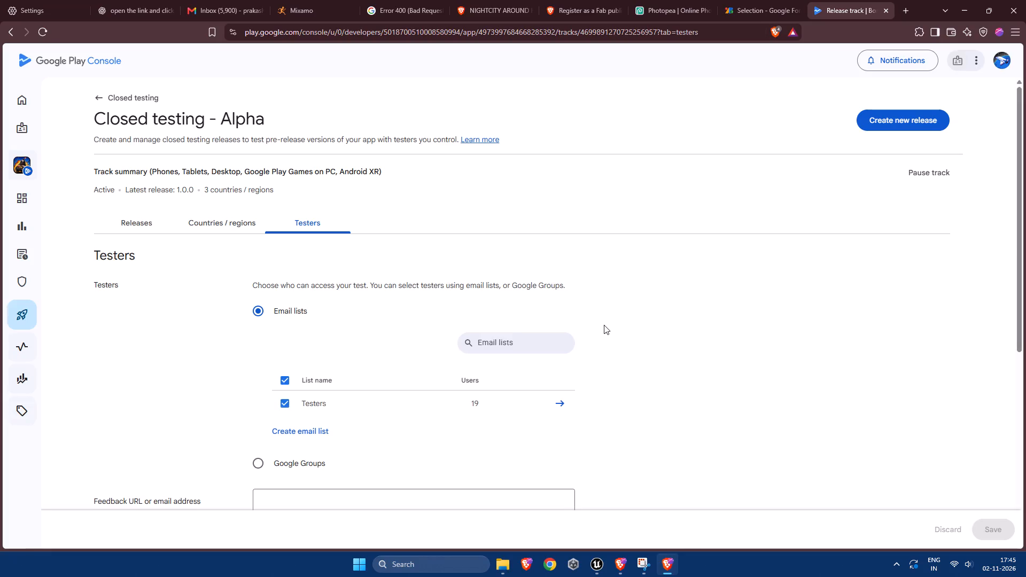
Review the Alpha track's tester joining options, then examine submission 2 (Early access - Early tracker) in BombCar's submission activity.
scroll(604, 325, "down", 5)
scroll(604, 325, "up", 6)
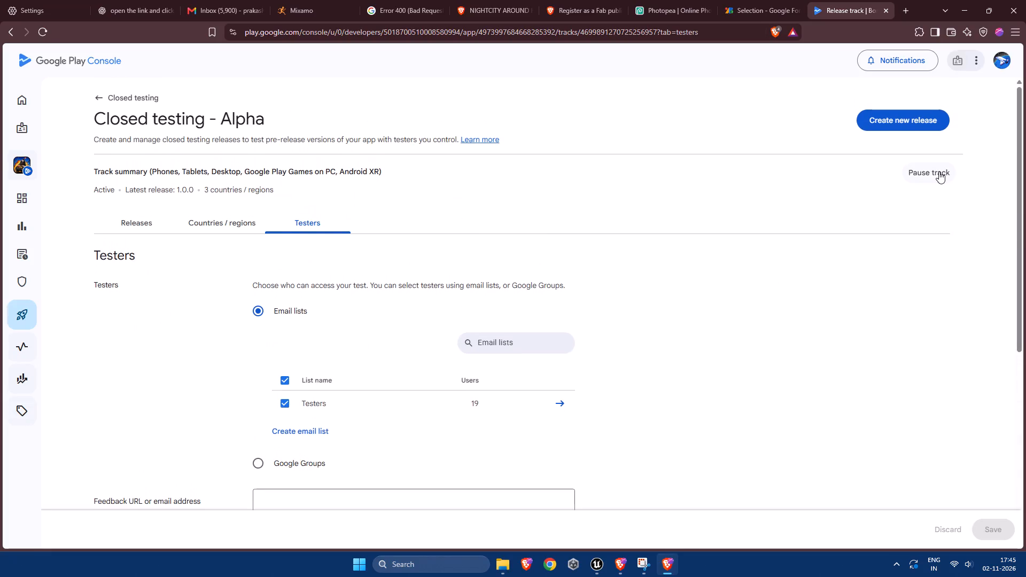
scroll(685, 356, "down", 5)
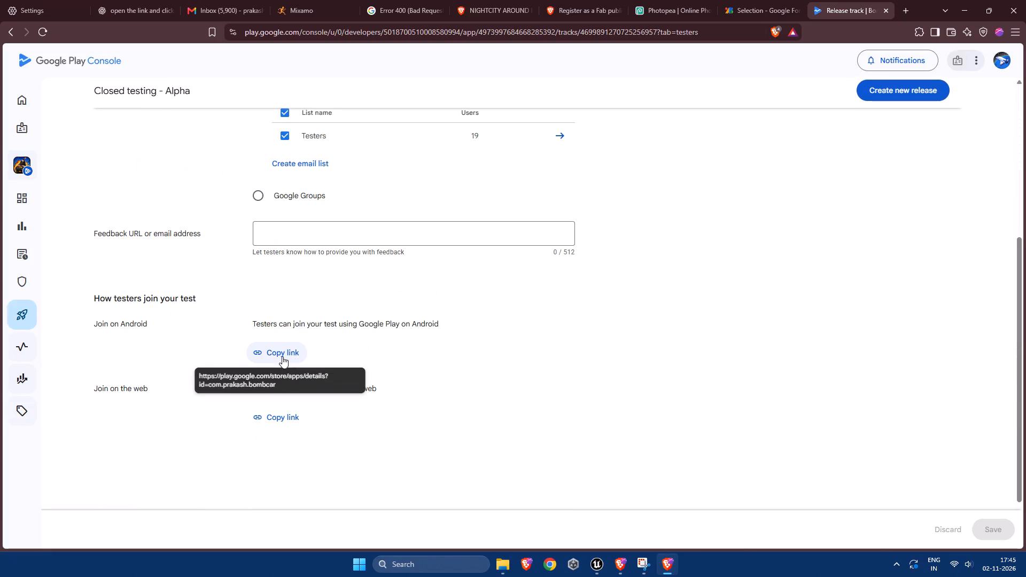
scroll(38, 410, "down", 3)
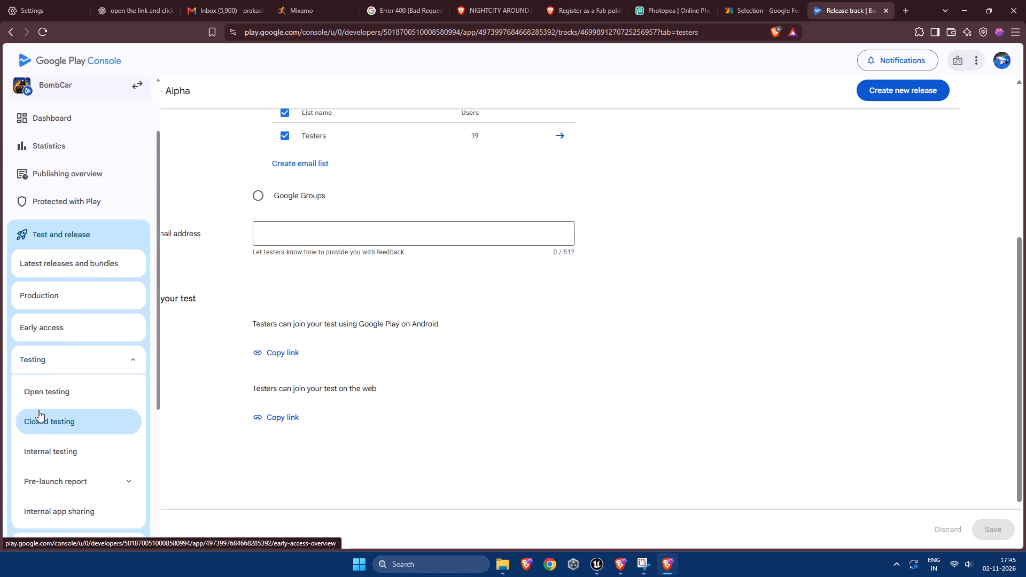
scroll(59, 277, "up", 2)
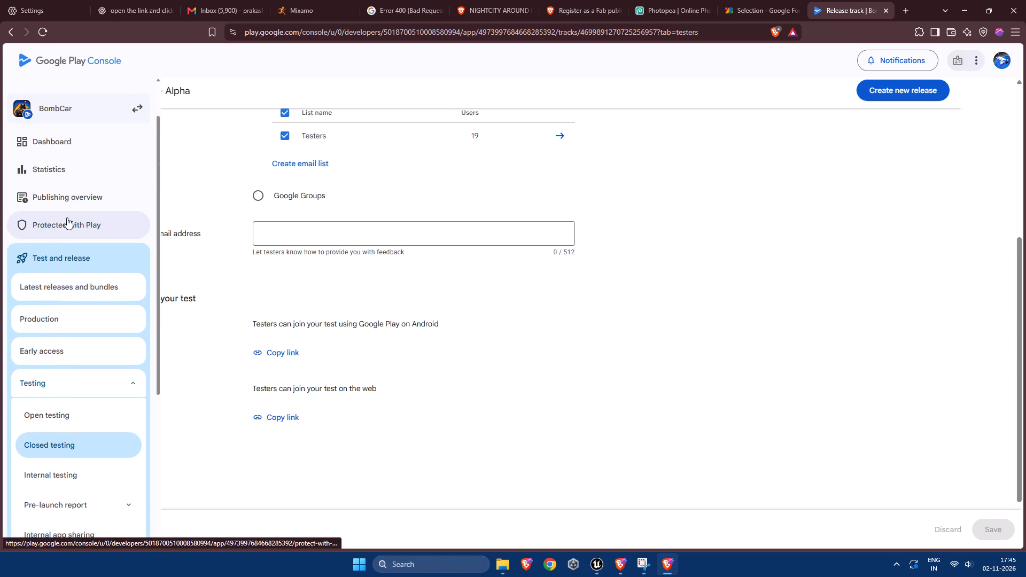
left_click(75, 206)
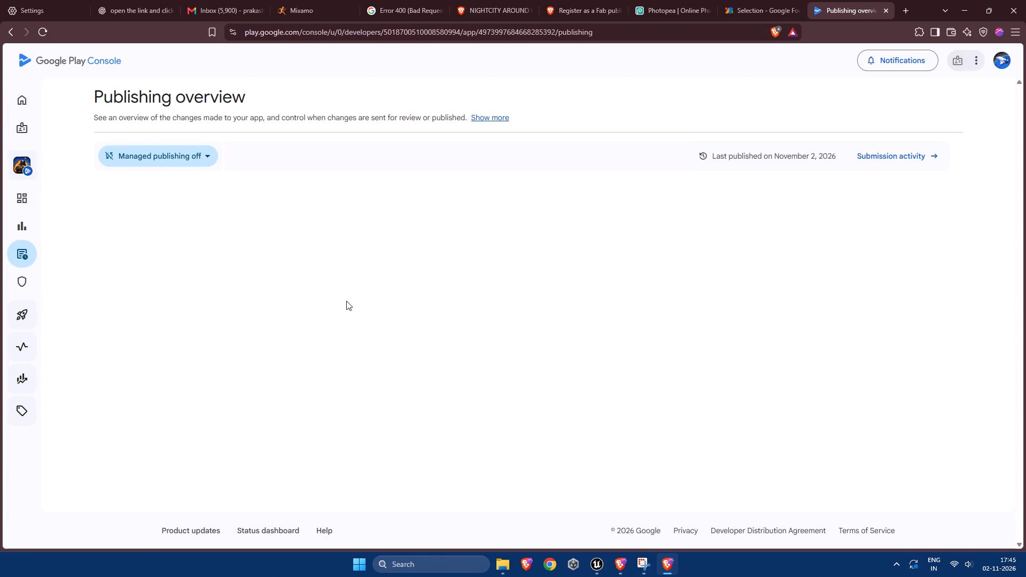
left_click(922, 160)
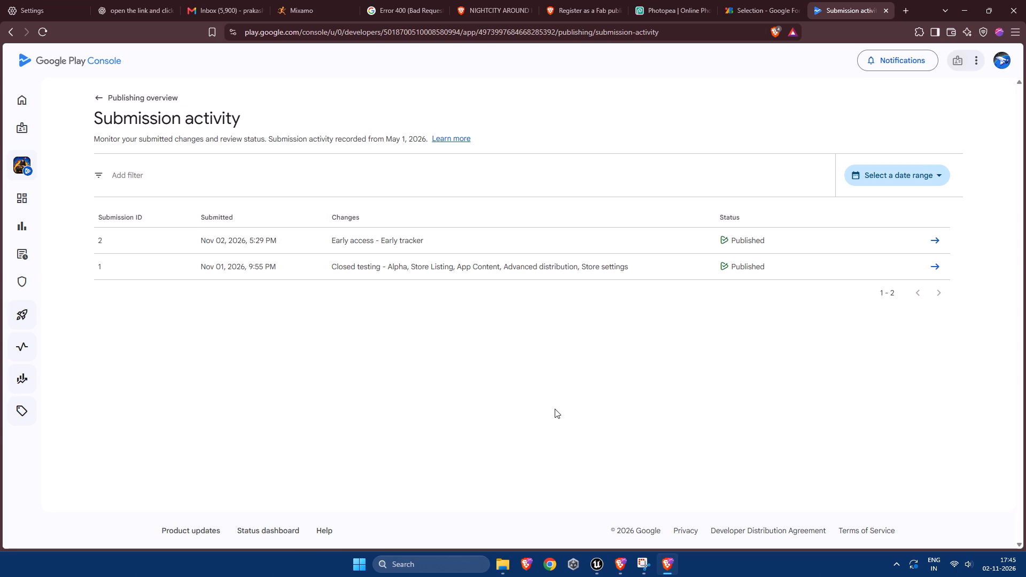
left_click(929, 240)
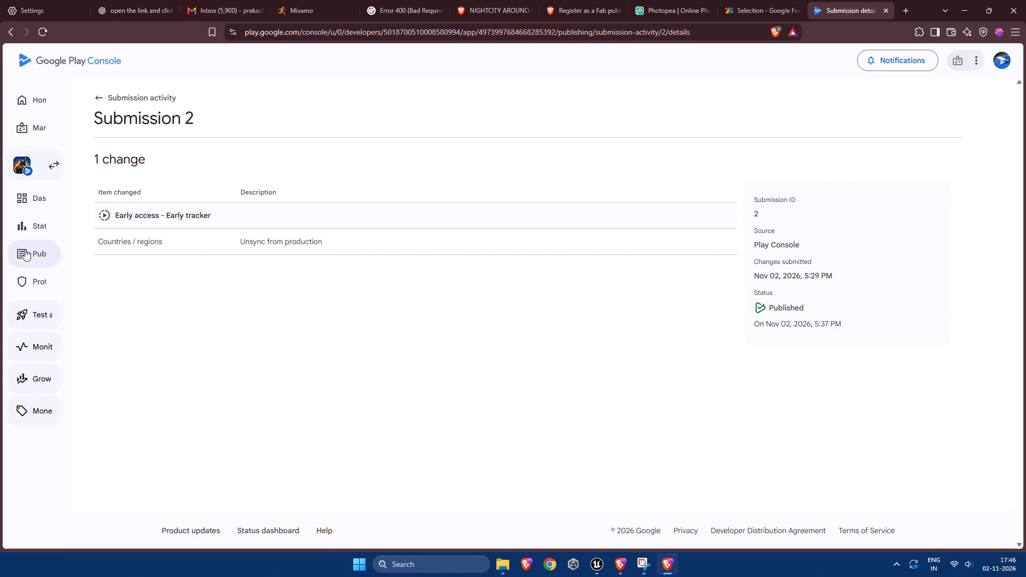
Check BombCar's dashboard and examine the latest releases and app bundles overview.
left_click(44, 310)
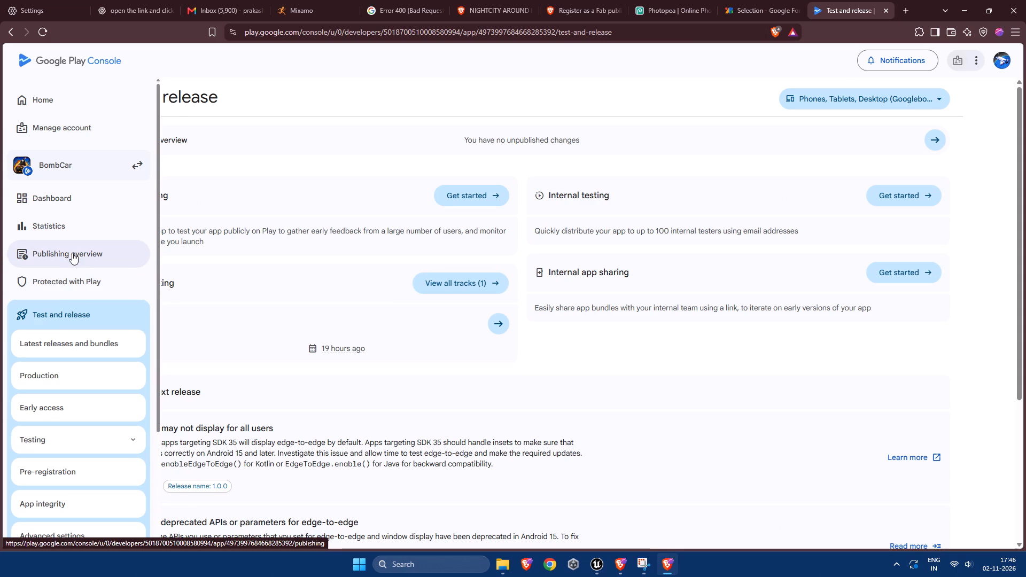
left_click(40, 200)
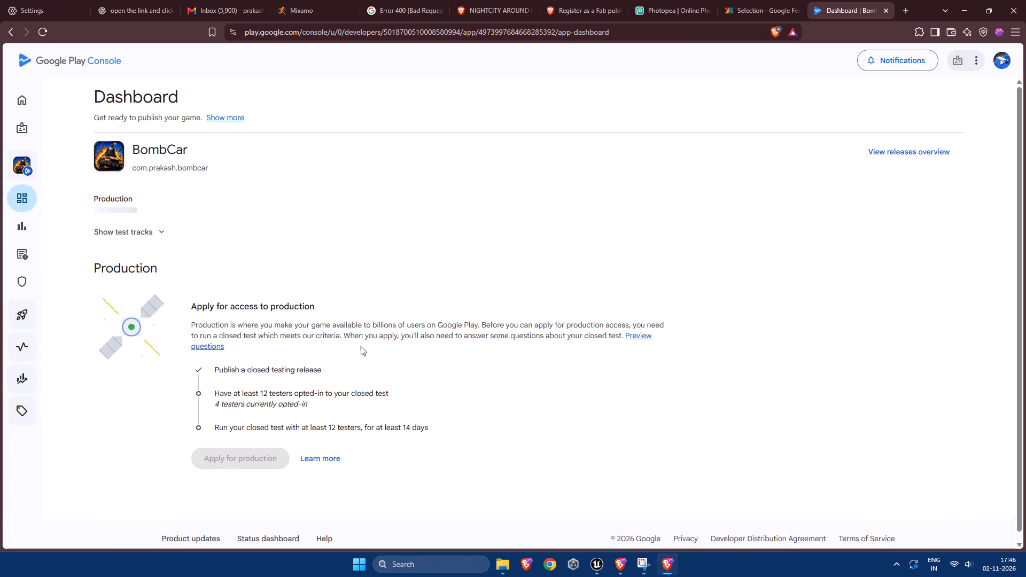
left_click(905, 153)
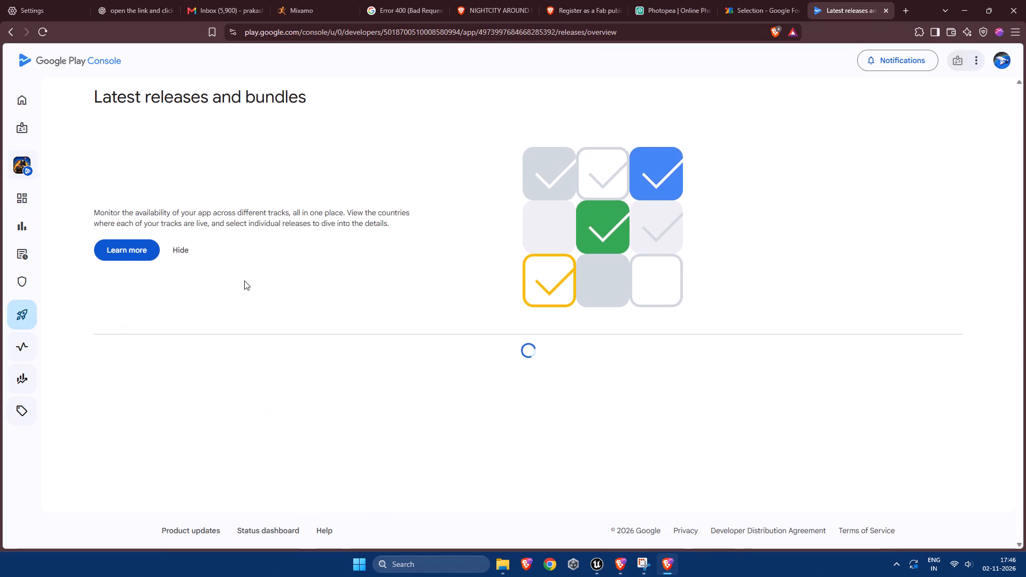
scroll(526, 356, "down", 4)
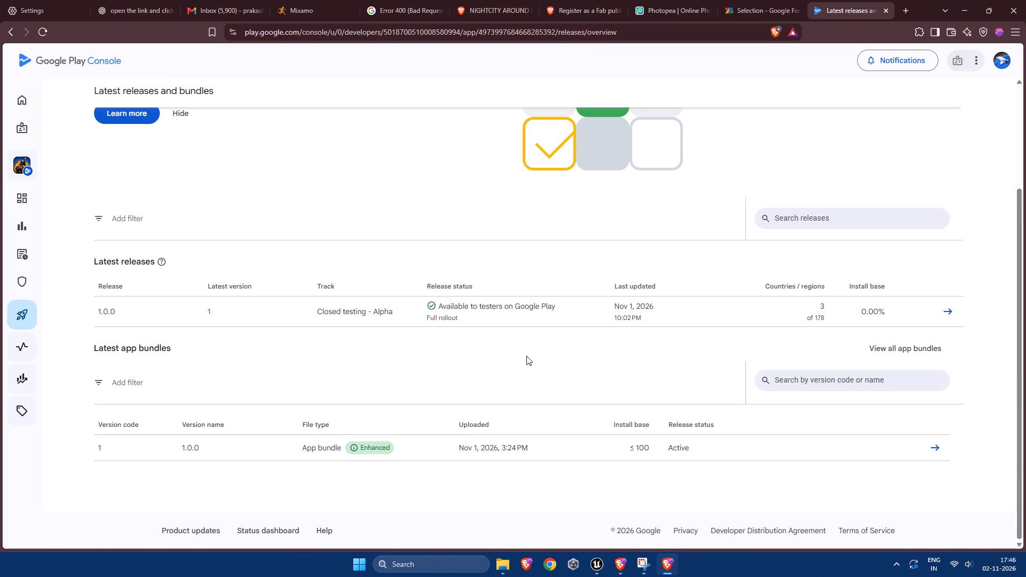
scroll(526, 356, "down", 6)
left_click(56, 442)
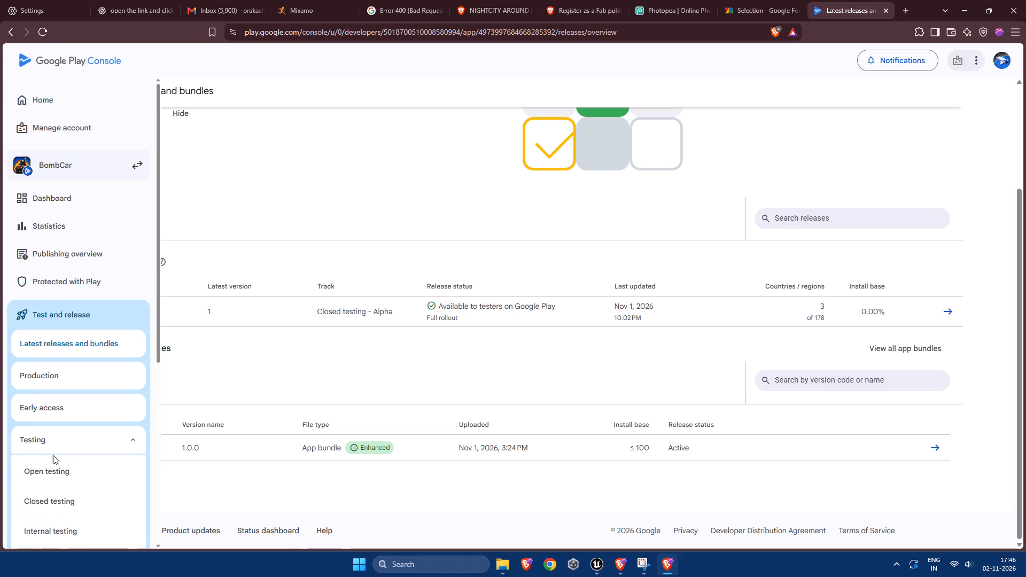
scroll(55, 463, "down", 5)
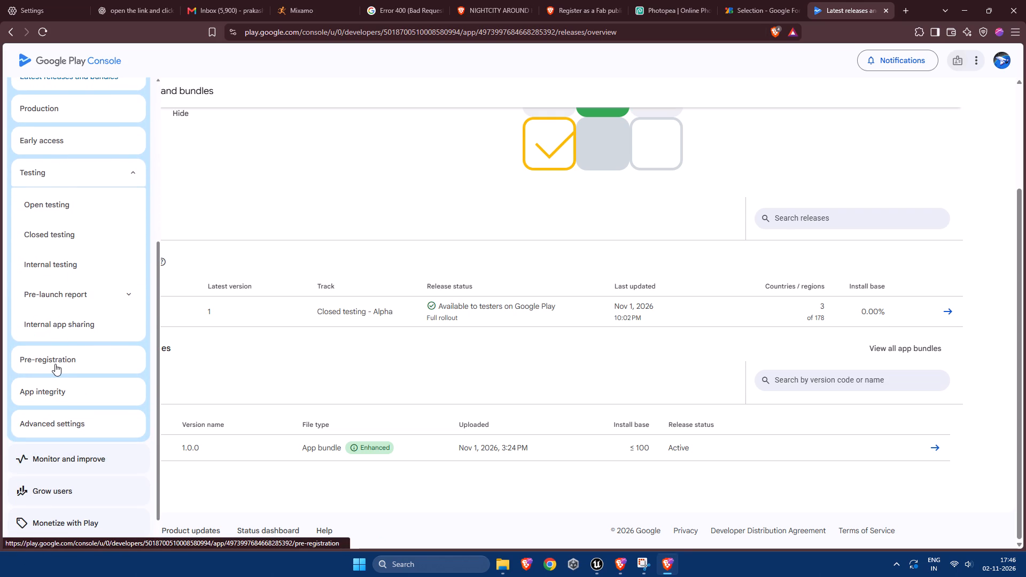
scroll(55, 365, "up", 4)
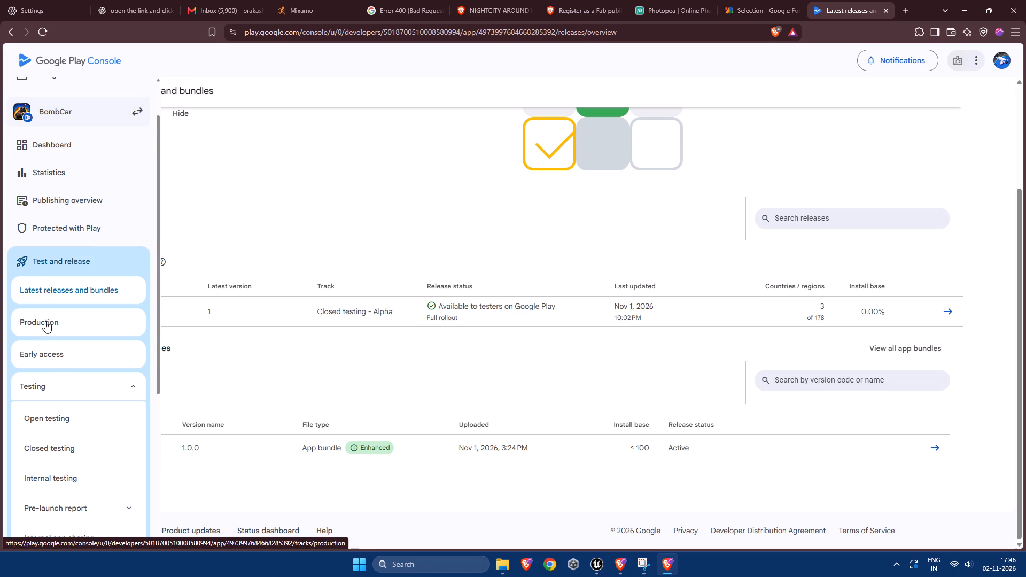
left_click(63, 210)
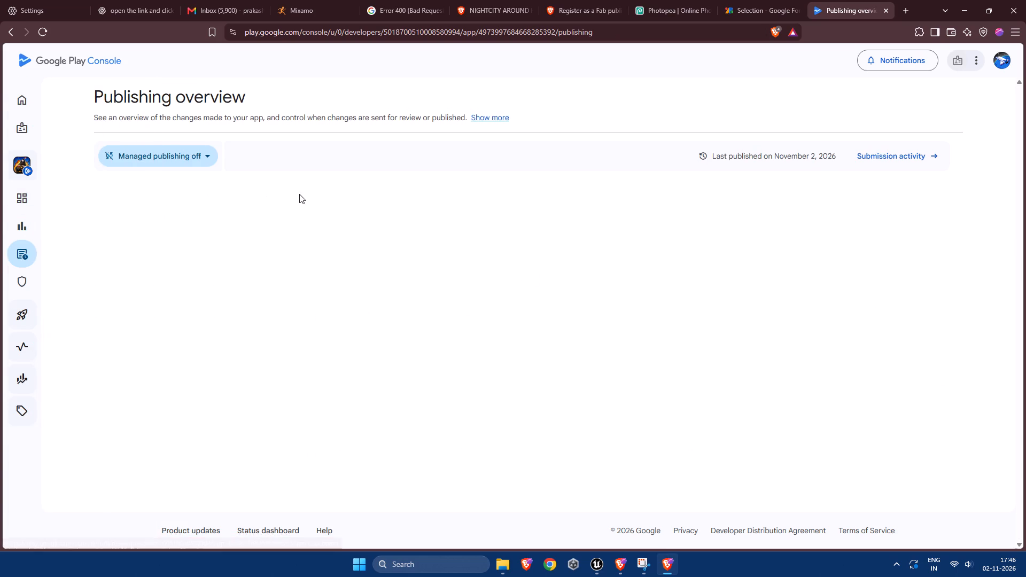
left_click(229, 345)
scroll(228, 342, "up", 7)
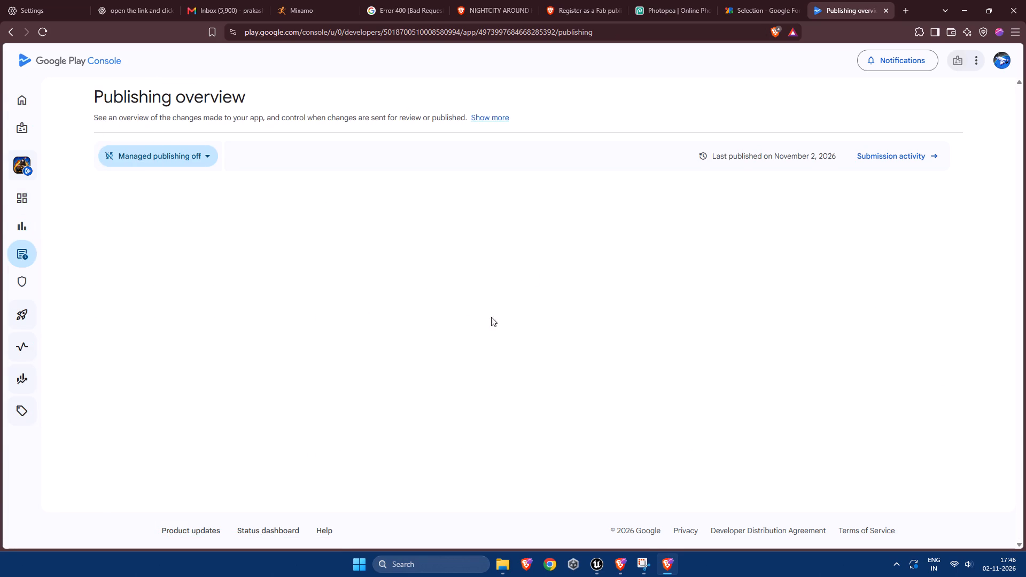
left_click(916, 163)
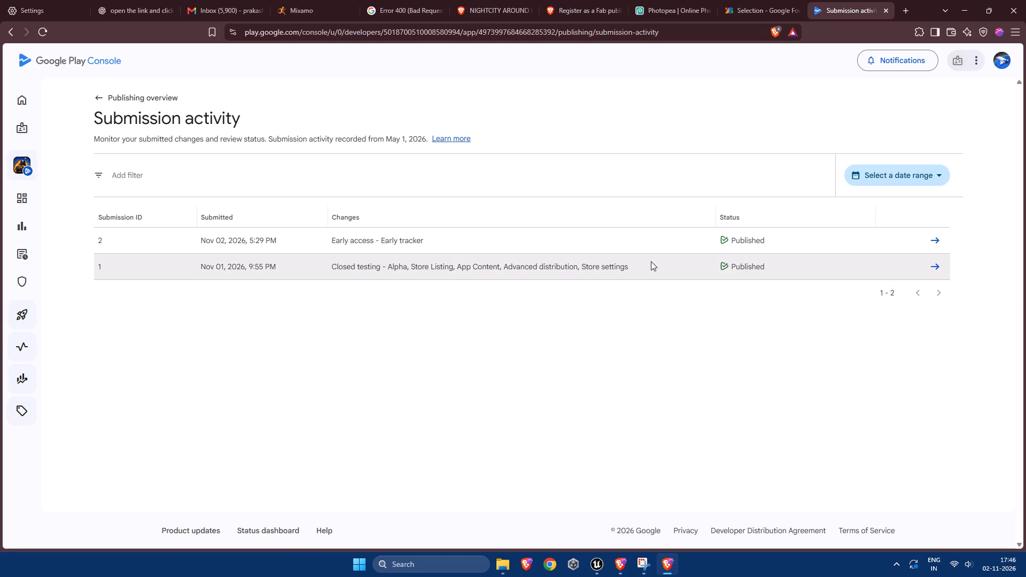
left_click(447, 271)
left_click(932, 269)
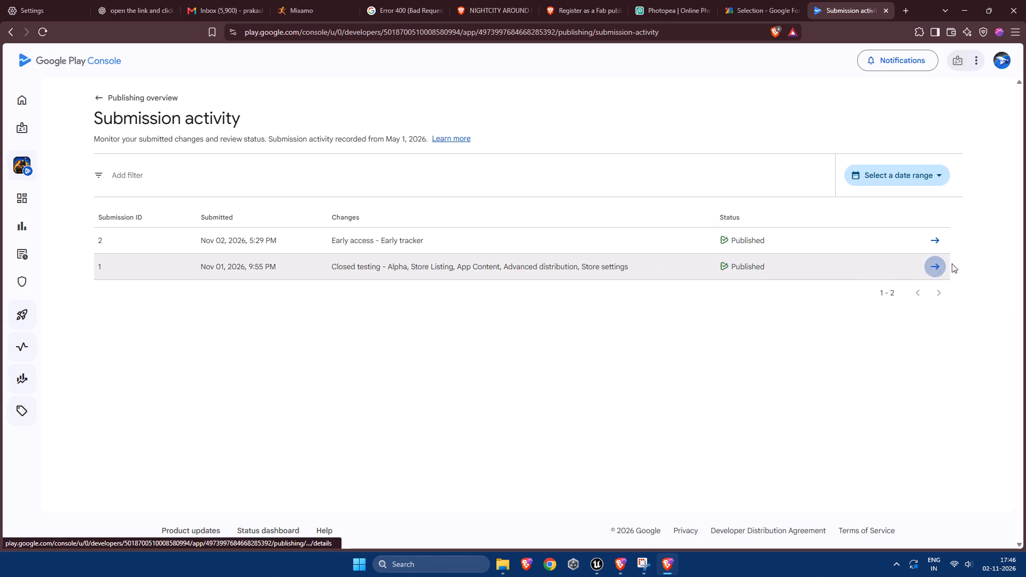
scroll(673, 345, "down", 6)
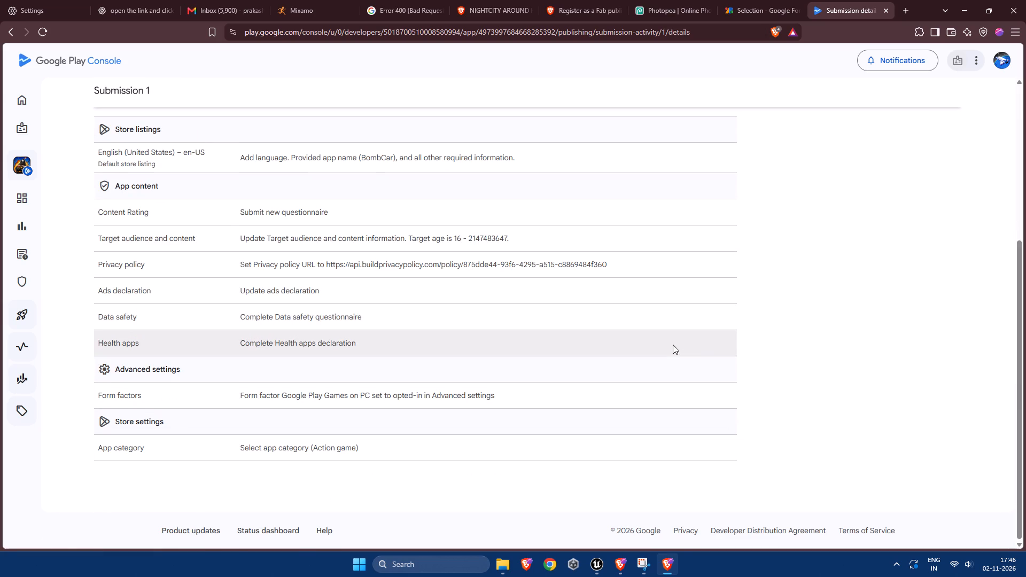
scroll(673, 345, "down", 4)
scroll(682, 360, "up", 6)
left_click(98, 106)
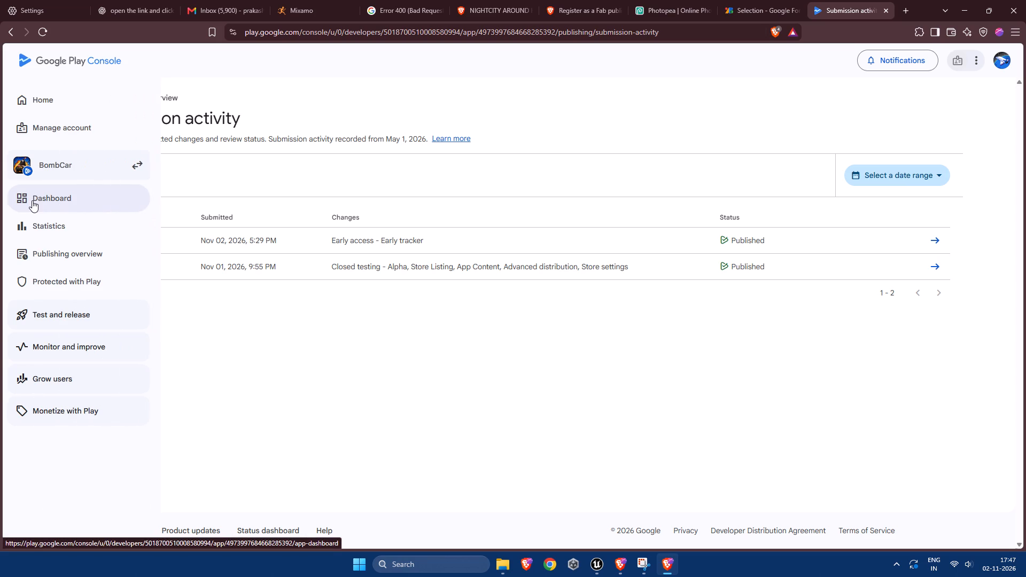
Reopen BombCar's dashboard from the account home, try to apply for production, and expand the test track statuses.
left_click(43, 208)
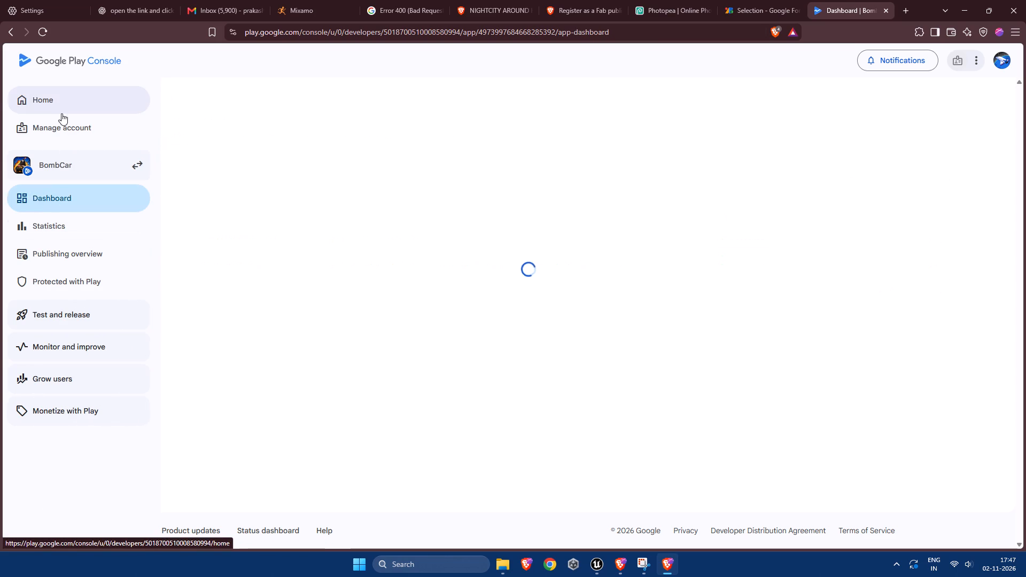
left_click(62, 108)
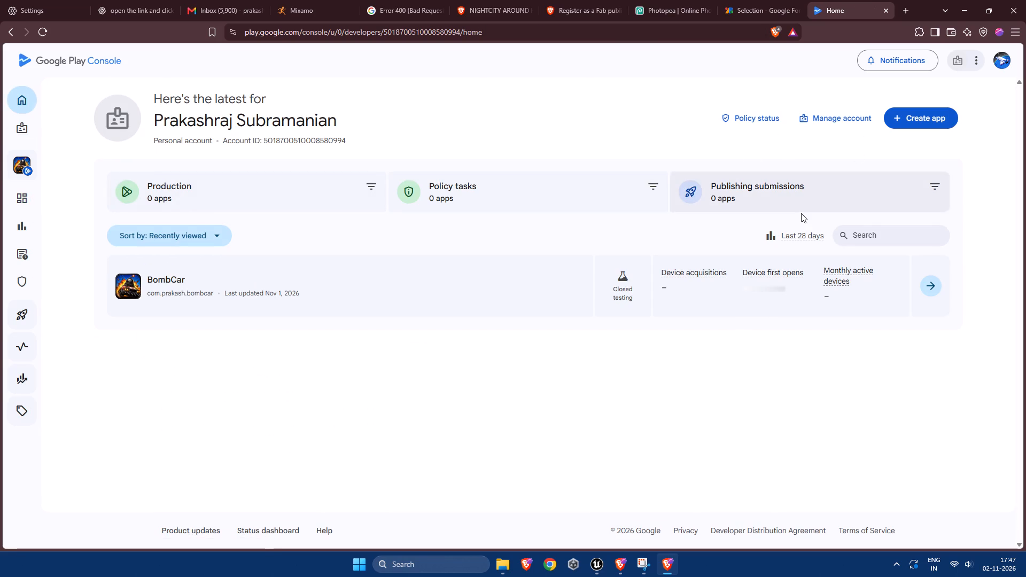
left_click(929, 294)
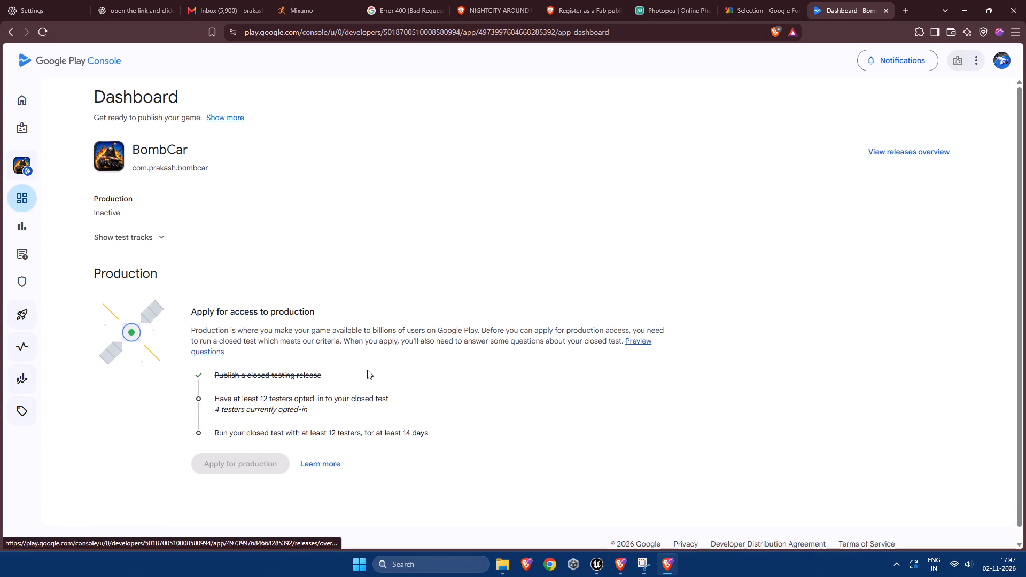
left_click(252, 461)
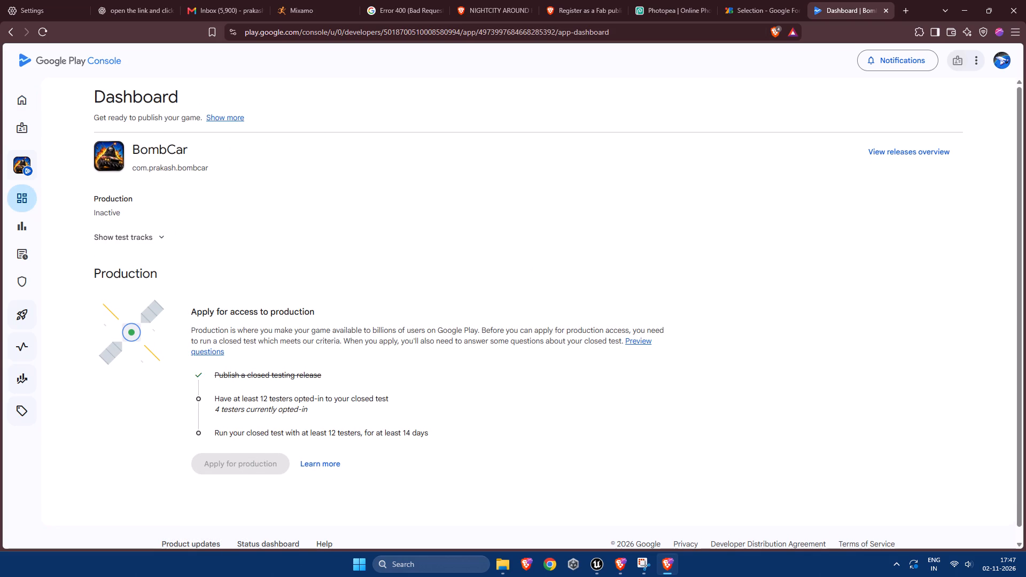
left_click(142, 235)
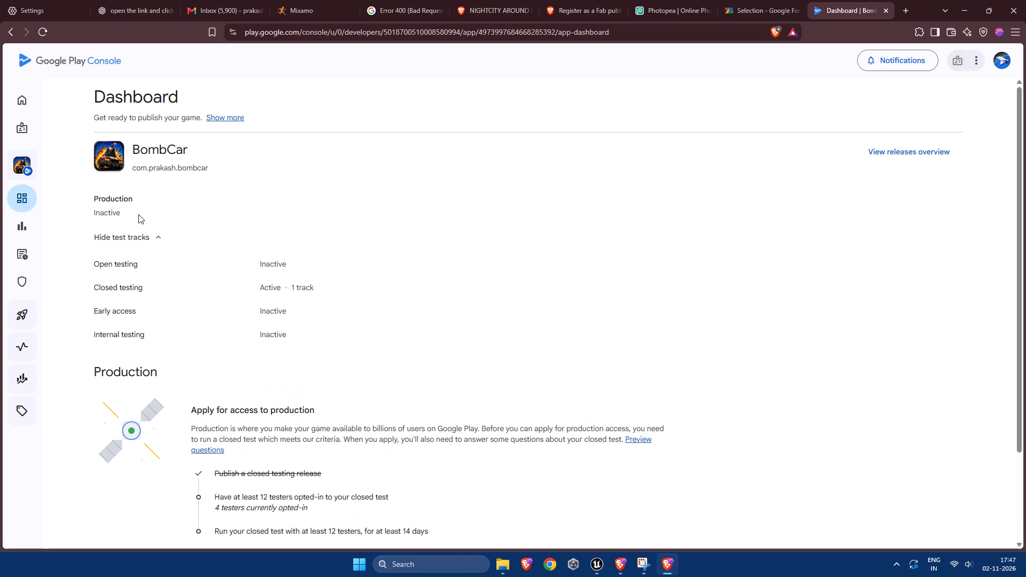
Look over BombCar's Protected with Play page, and return to the publishing overview.
left_click(41, 293)
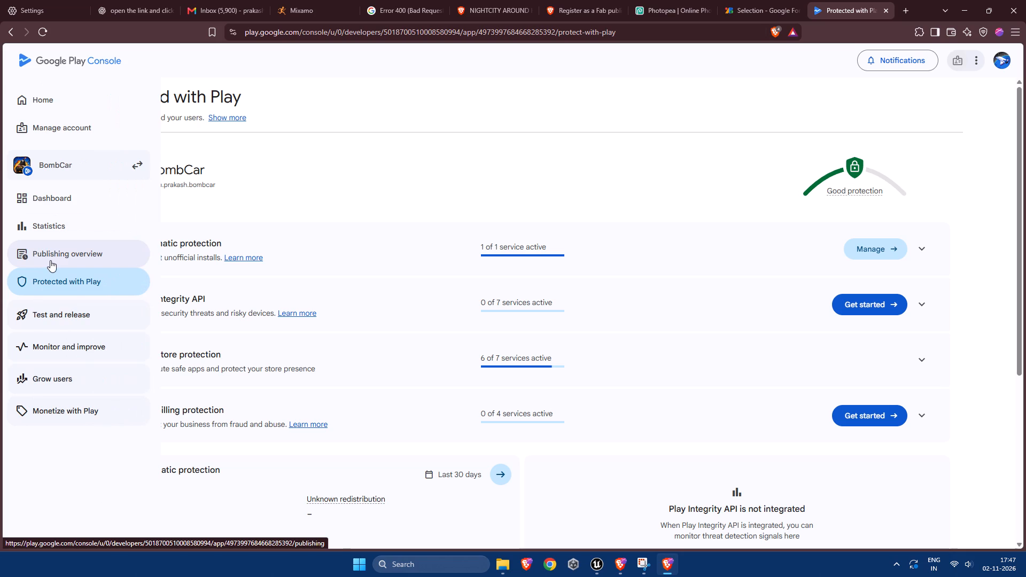
scroll(253, 420, "down", 5)
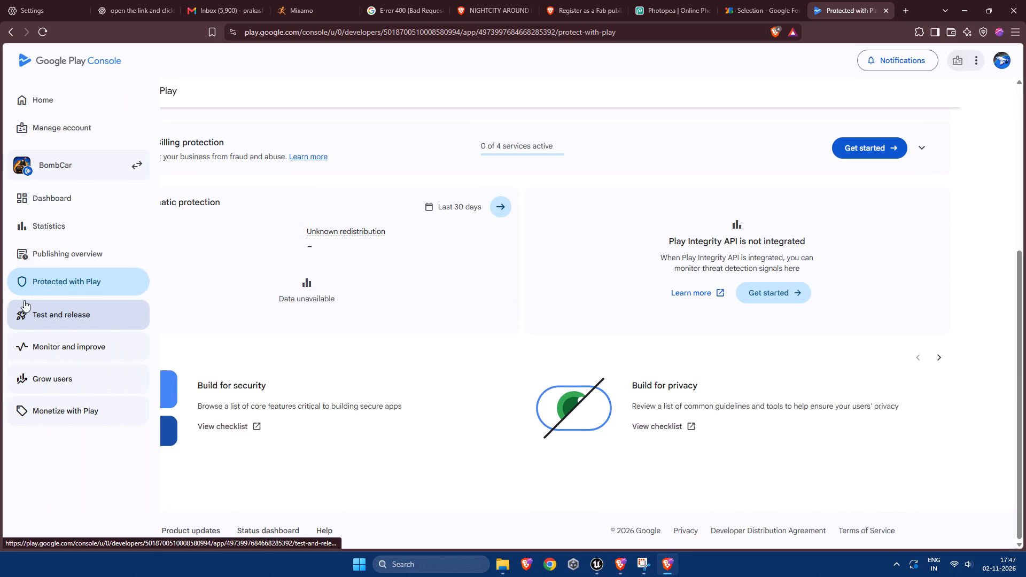
left_click(40, 253)
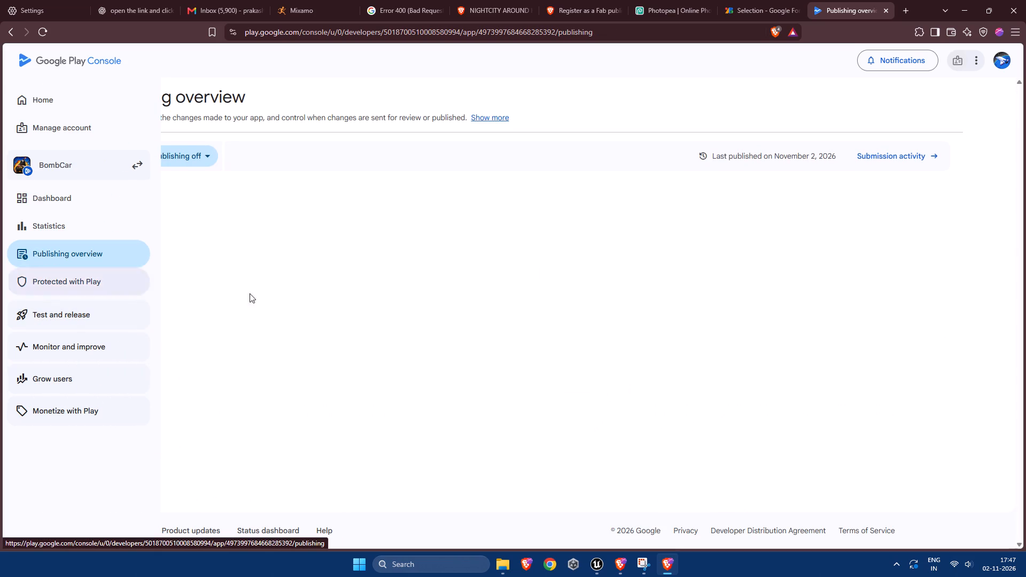
Examine the details of submission 2 in BombCar's submission activity, and go to the Protected with Play page.
left_click(922, 162)
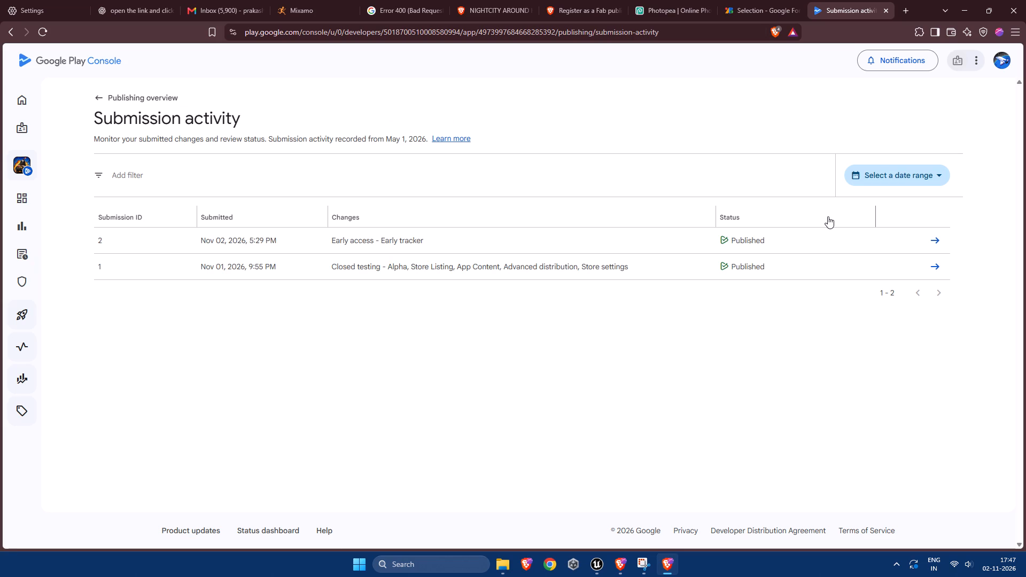
left_click(940, 240)
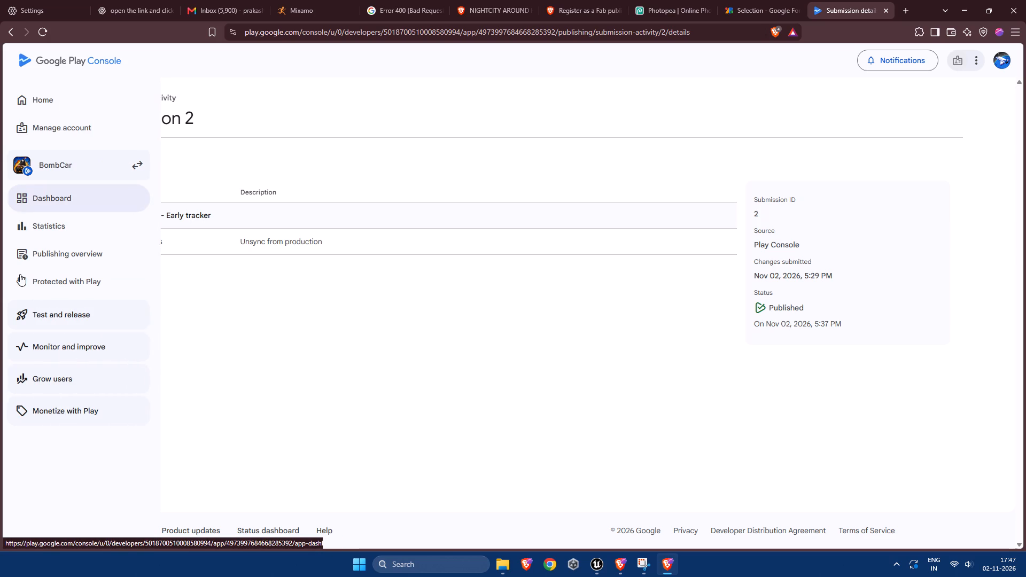
left_click(34, 288)
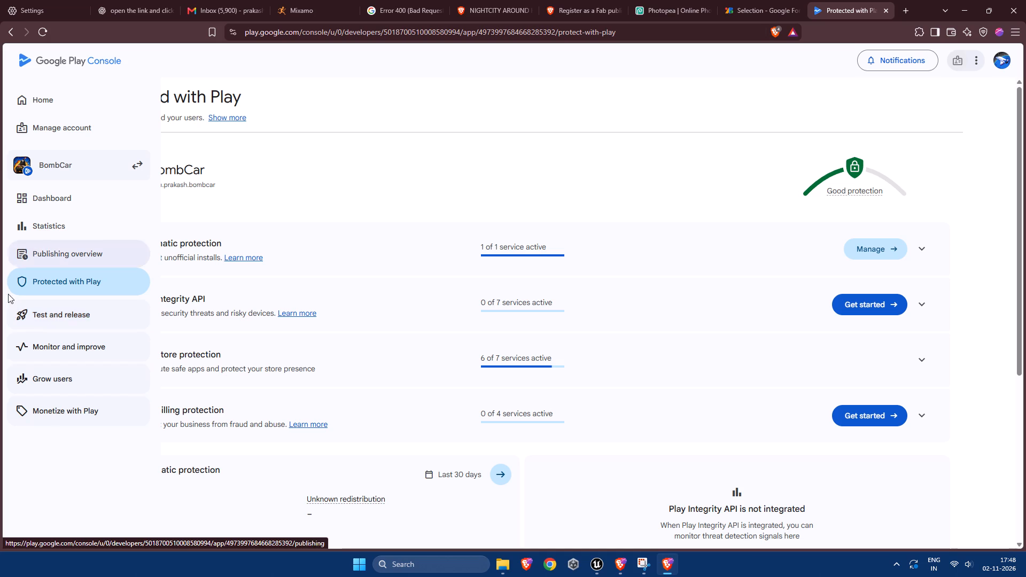
Open the Closed testing - Alpha track from Test and release, and look over its releases, targeted countries and tester settings.
left_click(45, 328)
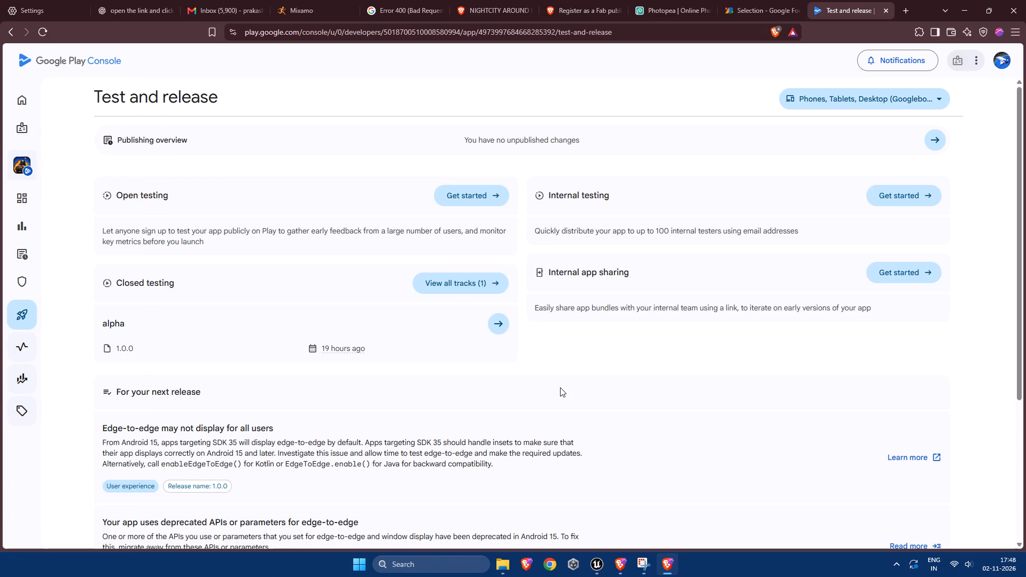
left_click(488, 286)
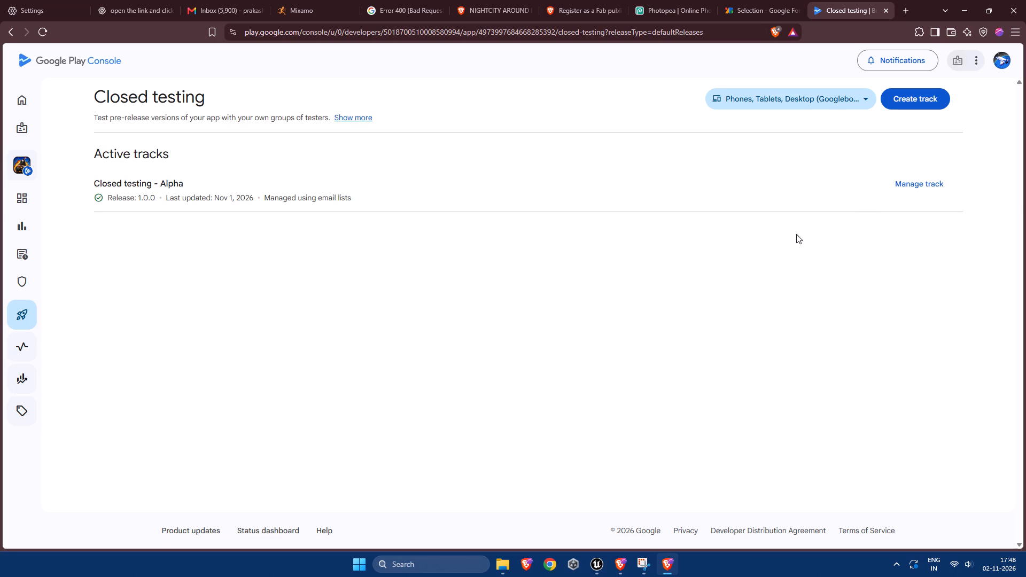
left_click(923, 187)
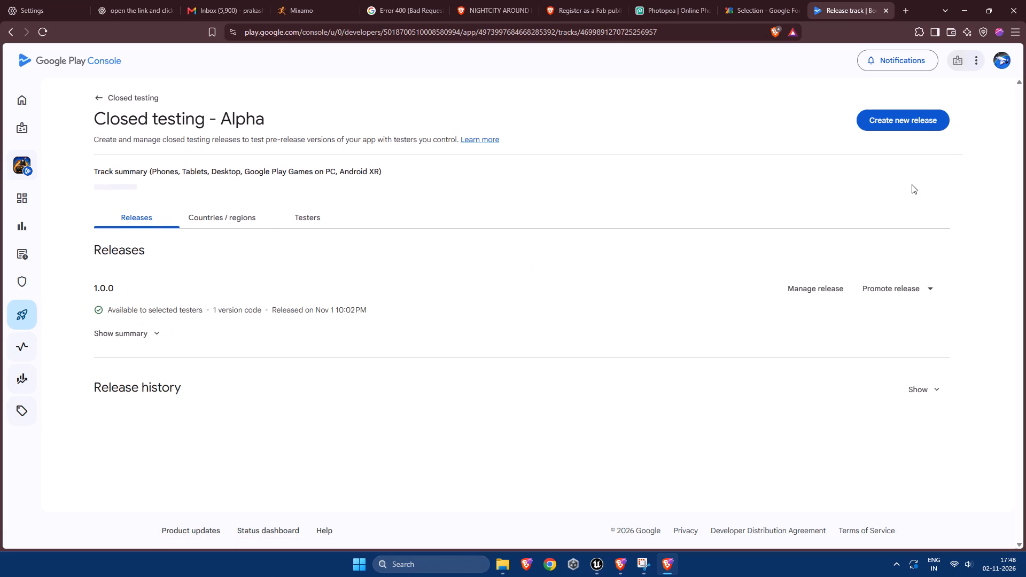
scroll(702, 433, "down", 6)
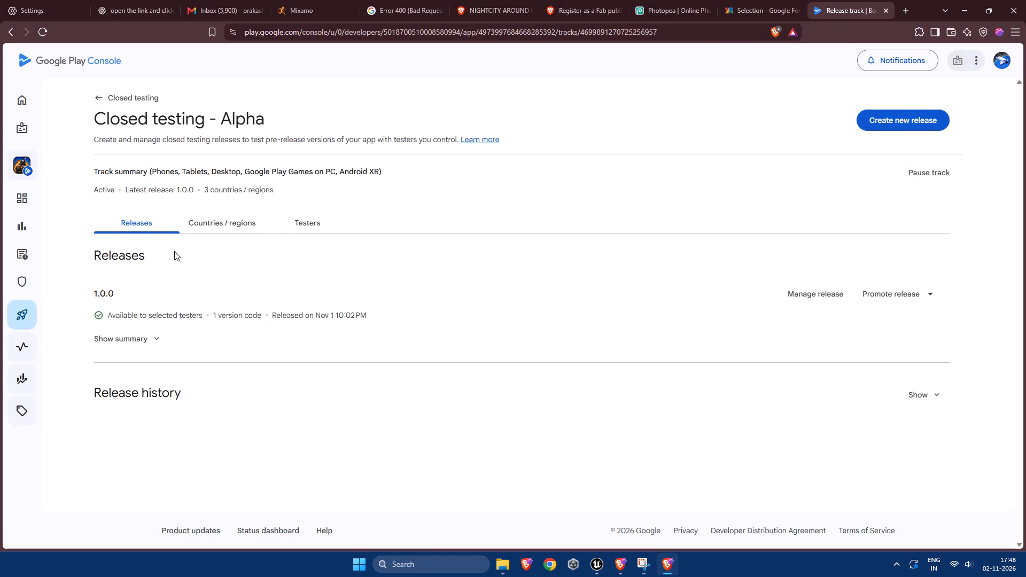
left_click(191, 211)
left_click(193, 215)
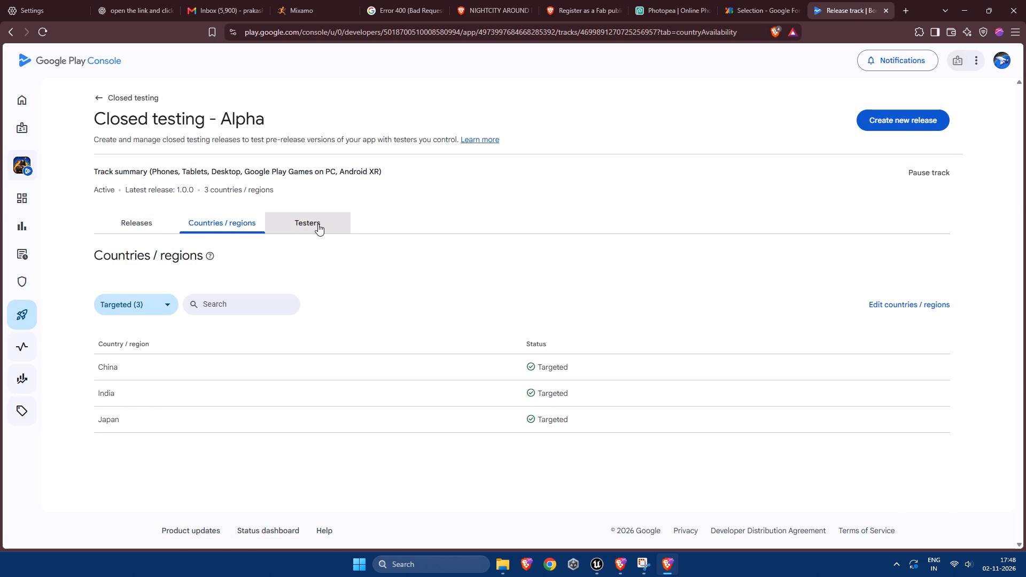
left_click(318, 224)
scroll(590, 440, "down", 11)
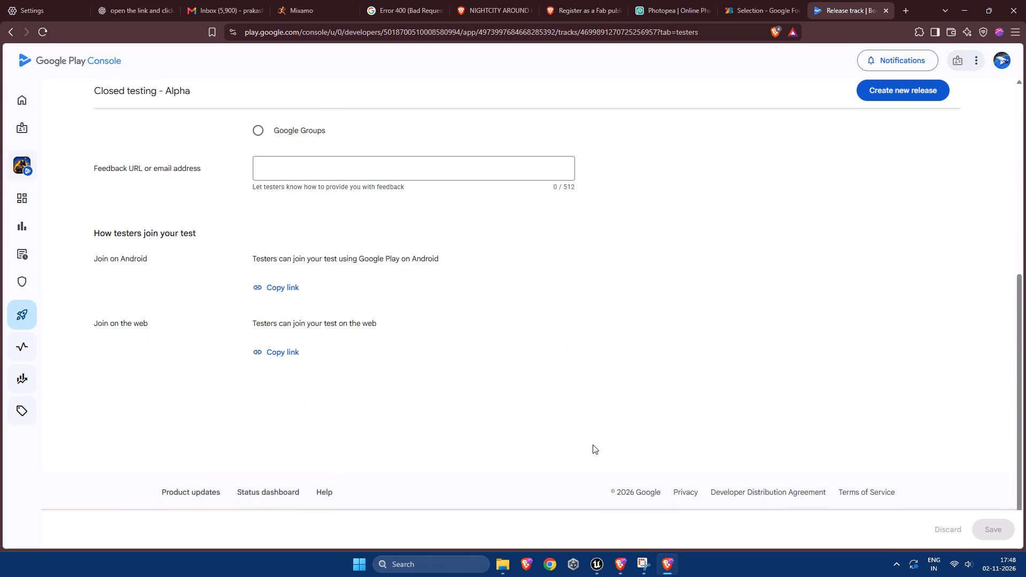
scroll(593, 445, "up", 2)
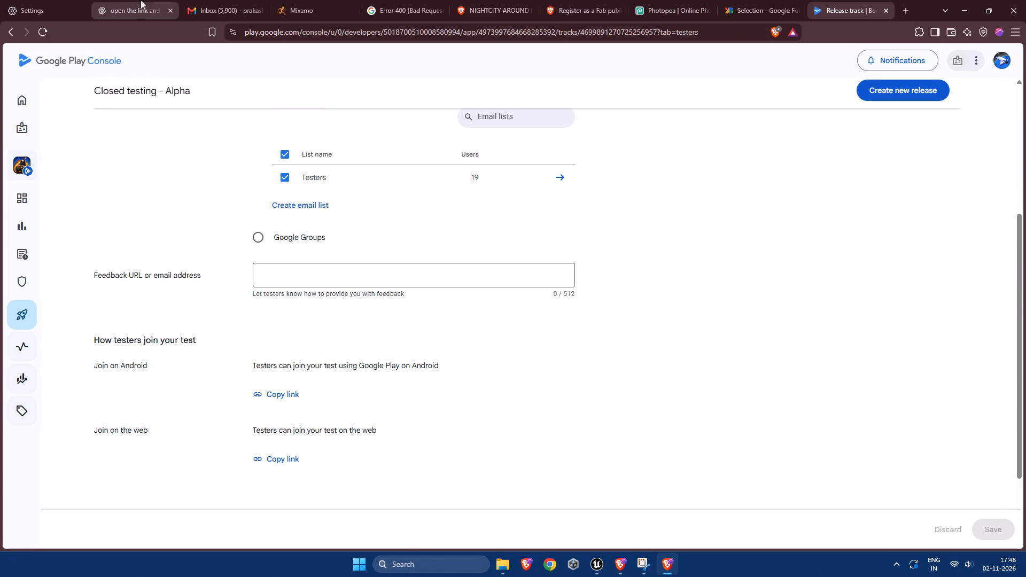
Switch to the open Google Fonts selection page.
left_click(746, 0)
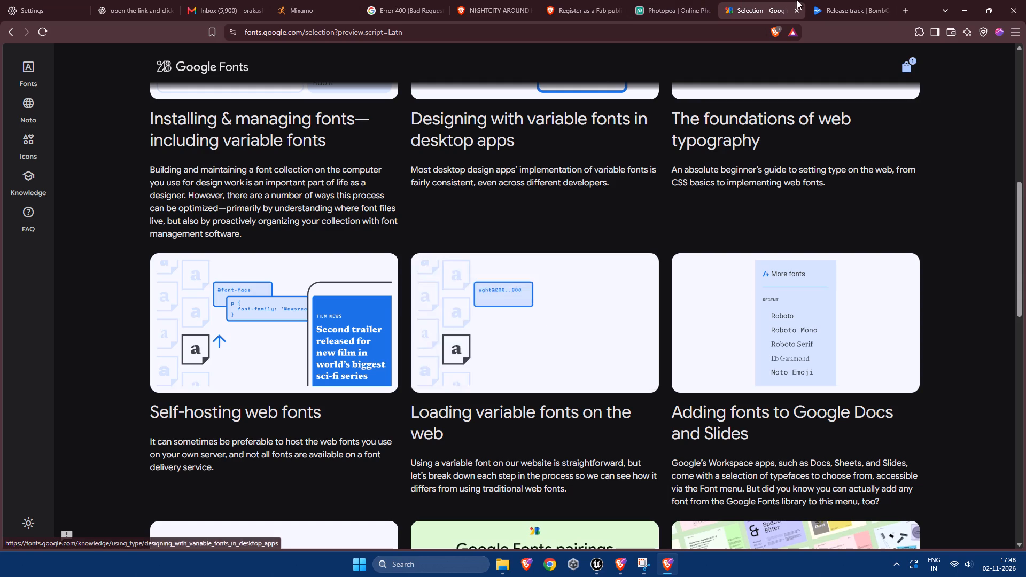
Return to BombCar's Closed testing - Alpha page in Google Play Console, and check the list of apps available to switch to.
left_click(825, 0)
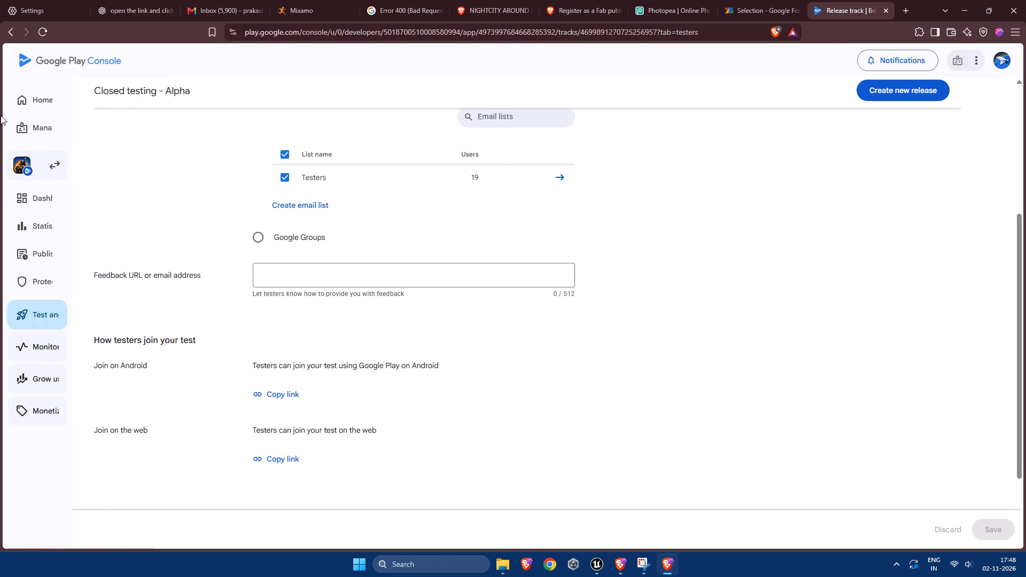
scroll(59, 441, "down", 13)
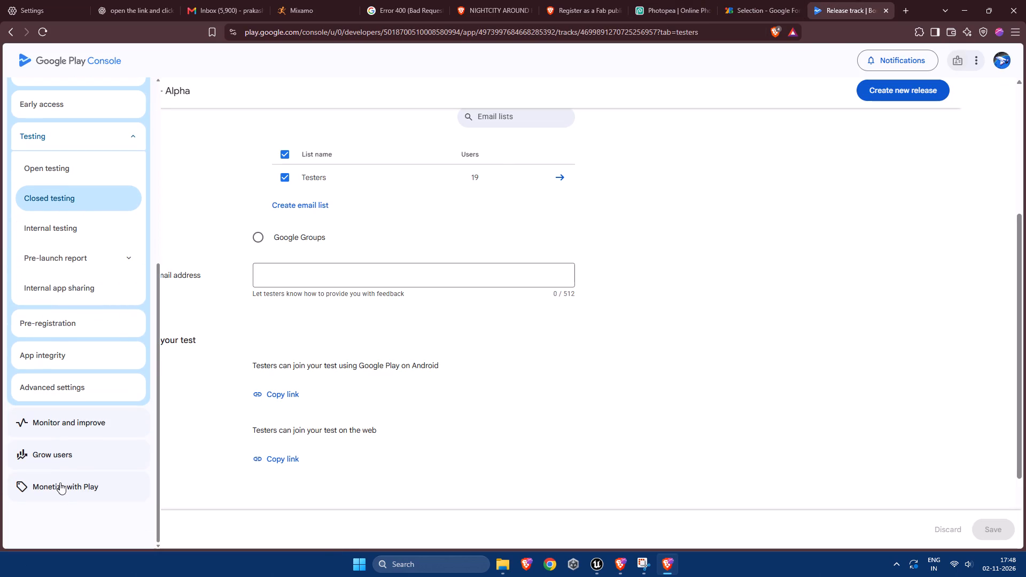
scroll(36, 150, "up", 10)
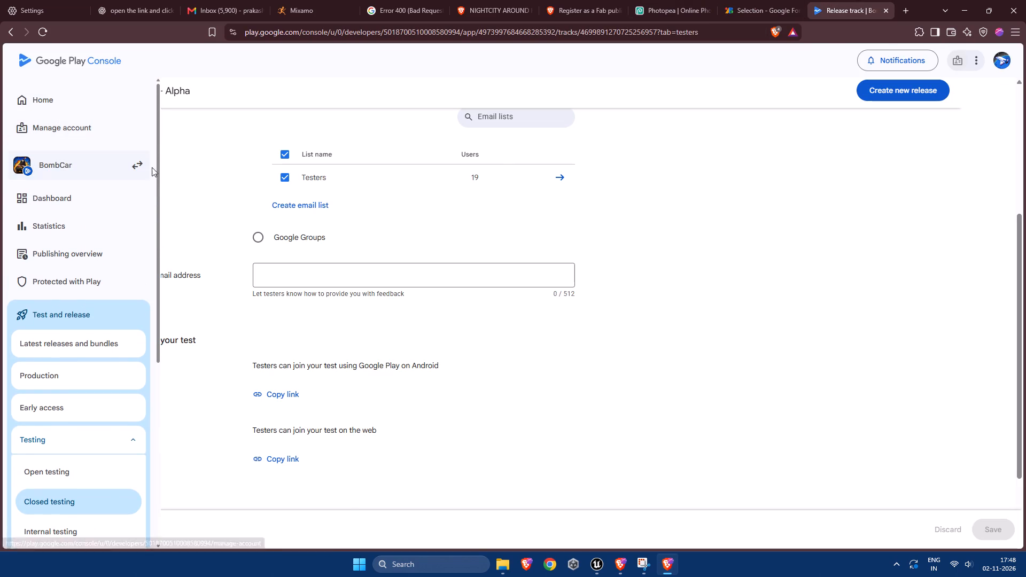
left_click(20, 165)
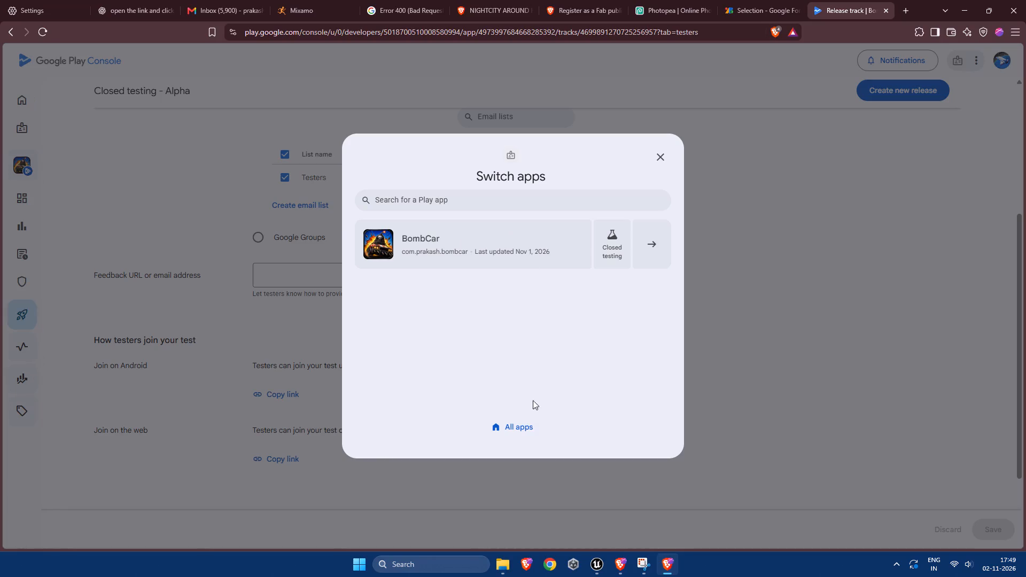
left_click(658, 165)
Open the Google account options for the developer profile in Play Console.
left_click(1000, 58)
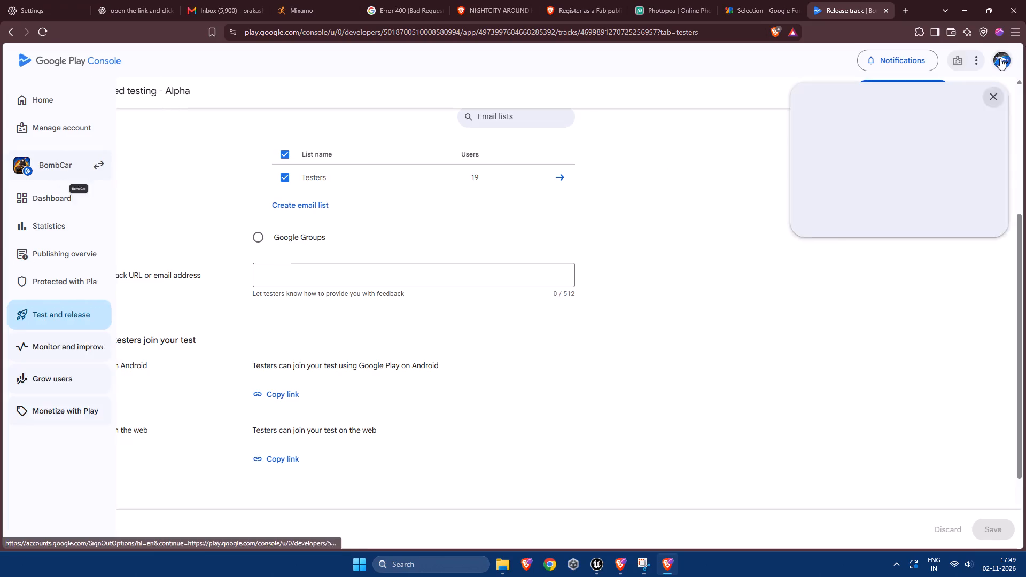
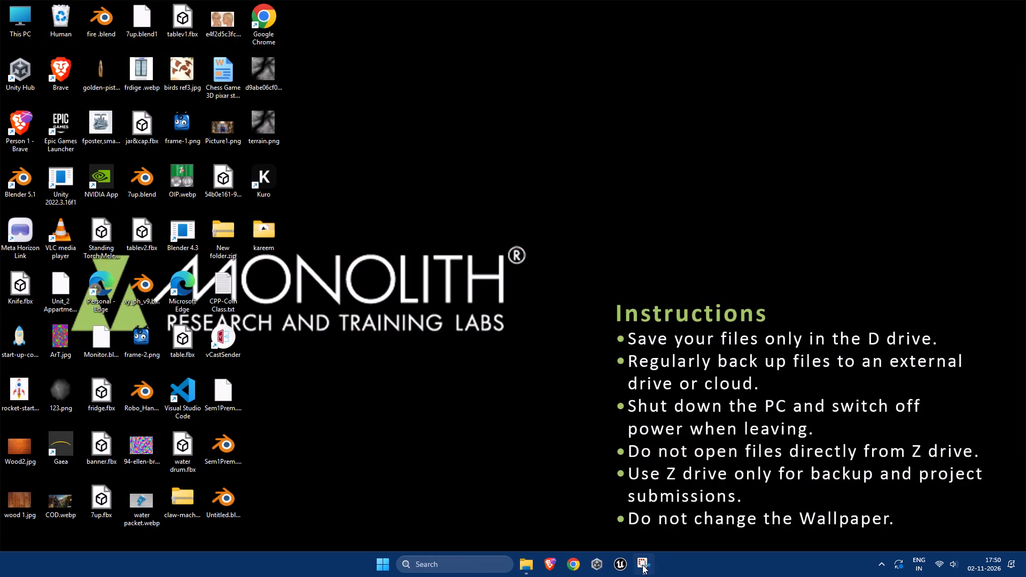
Switch to the running Snipping Tool from the desktop and close its window.
left_click(642, 565)
left_click(1005, 230)
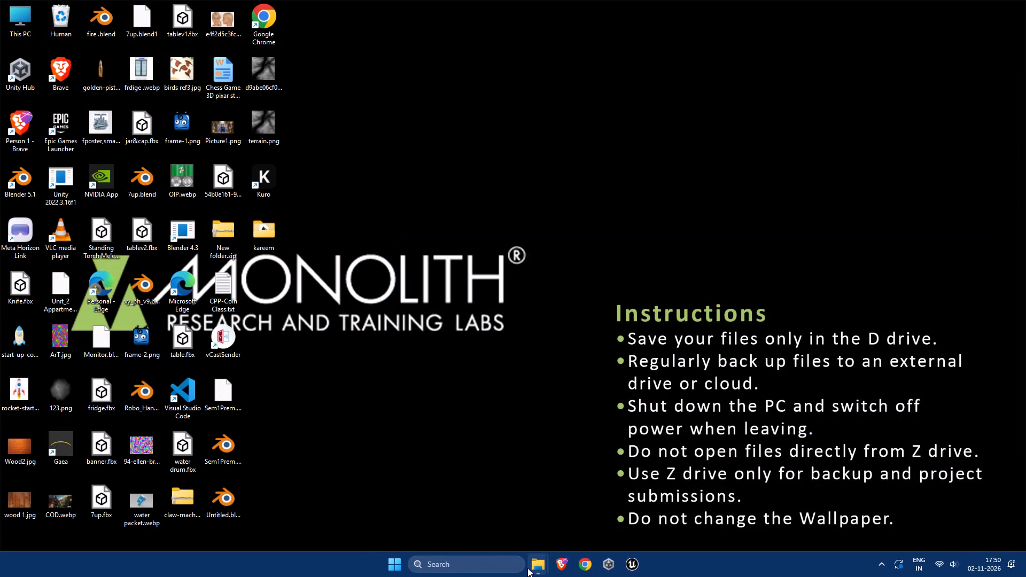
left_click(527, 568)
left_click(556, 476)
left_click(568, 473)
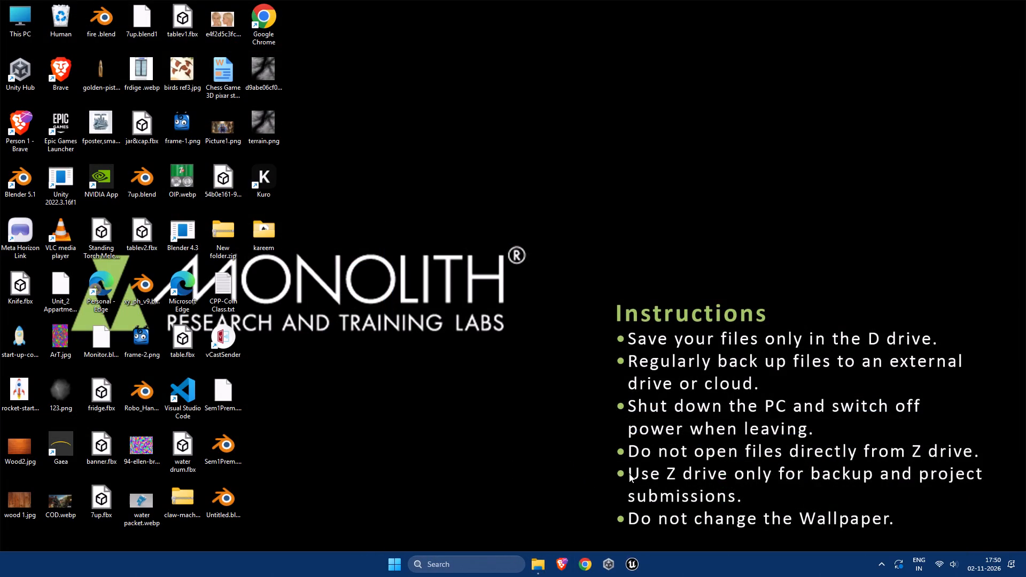
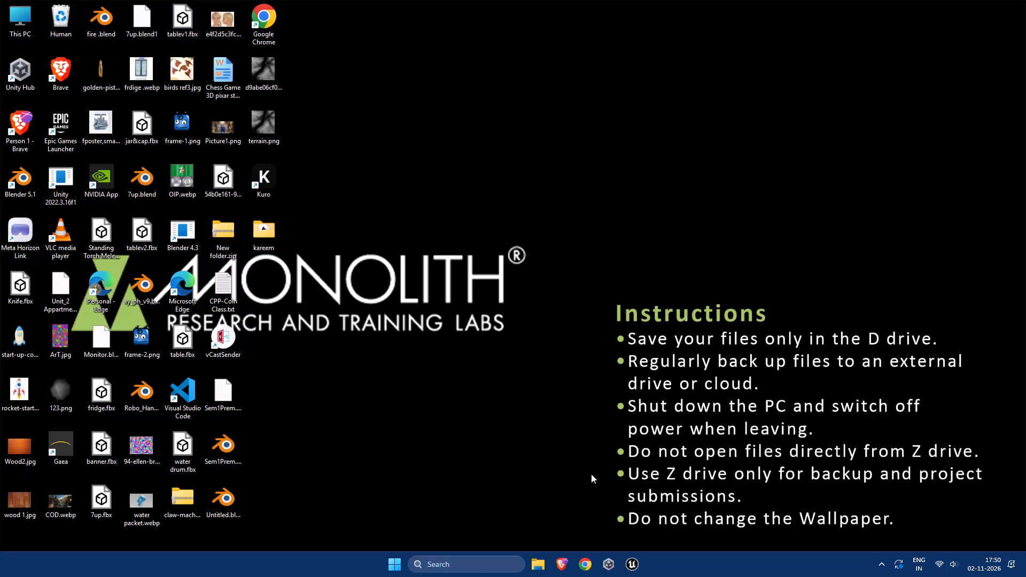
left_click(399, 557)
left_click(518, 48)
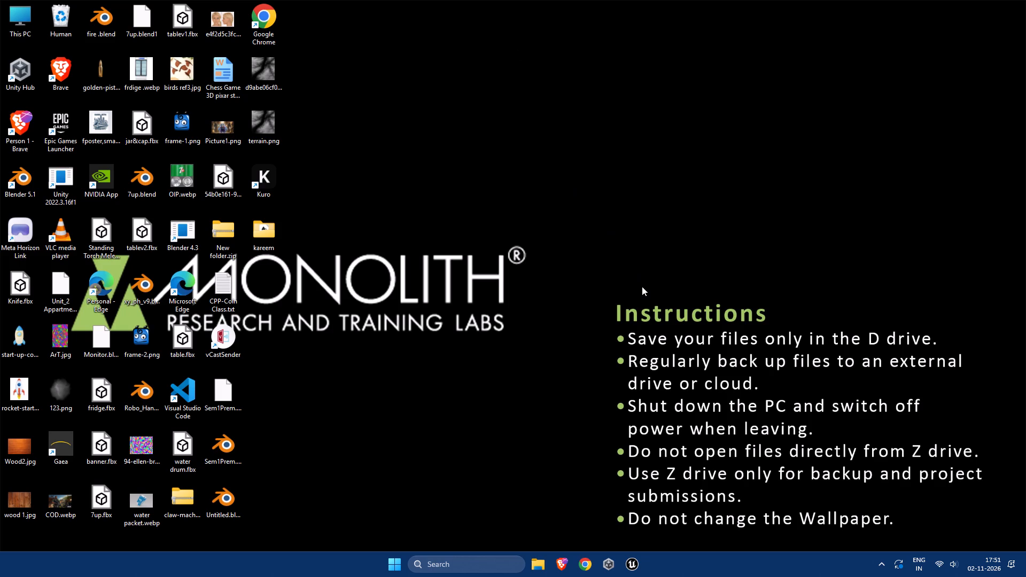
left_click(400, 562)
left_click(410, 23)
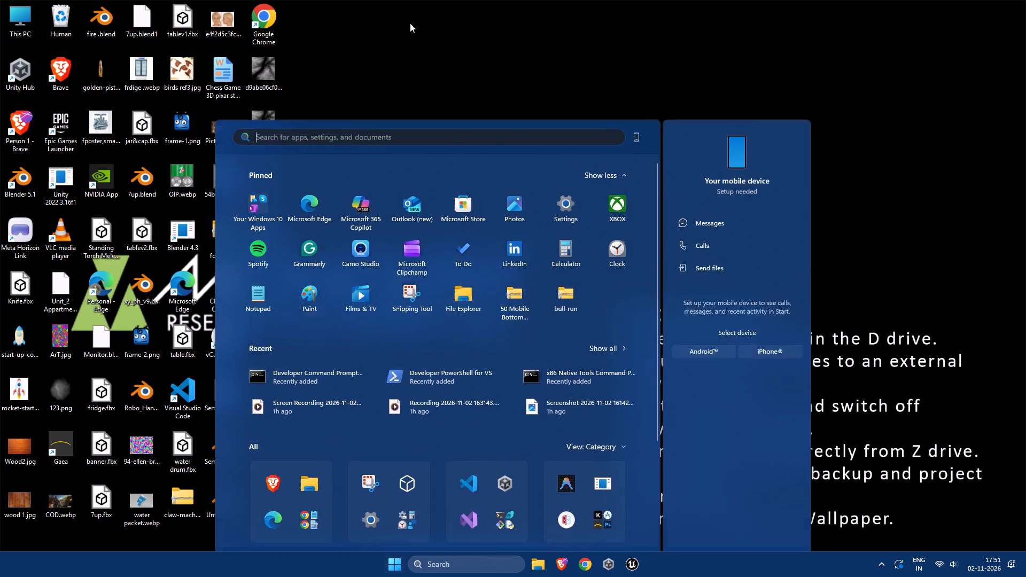
Bring up the computer's power options for shutting down the PC.
left_click(395, 562)
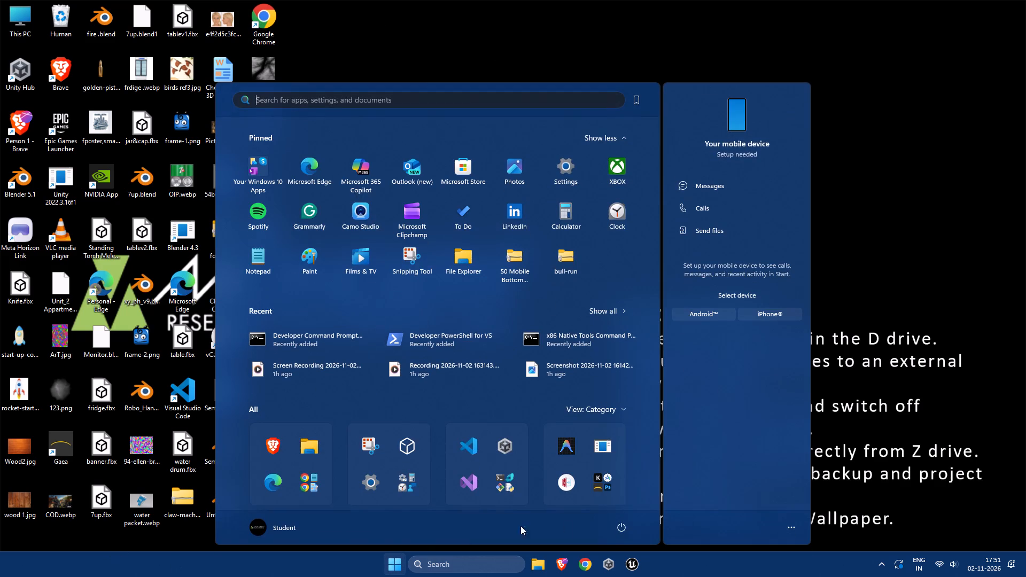
left_click(627, 532)
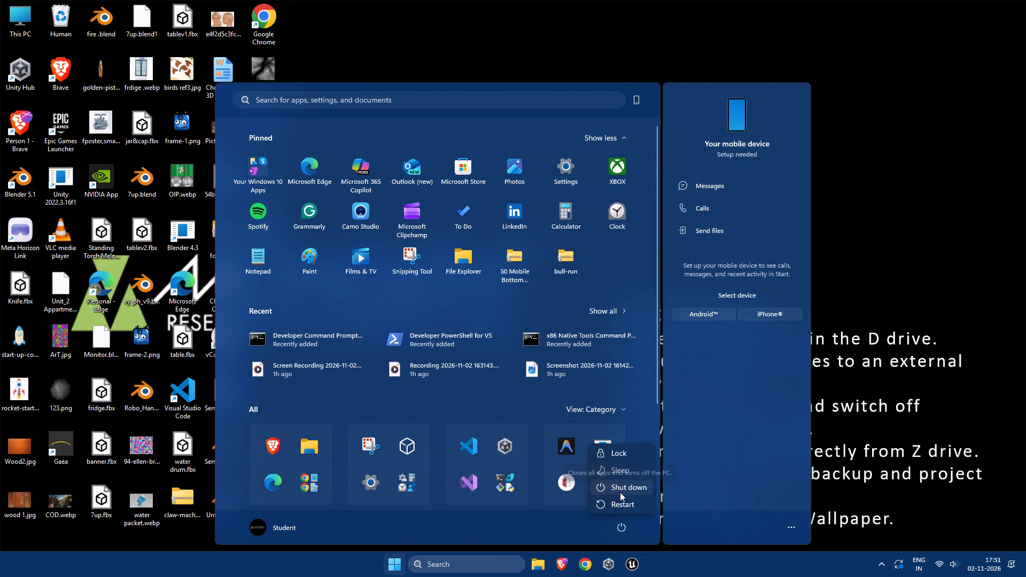